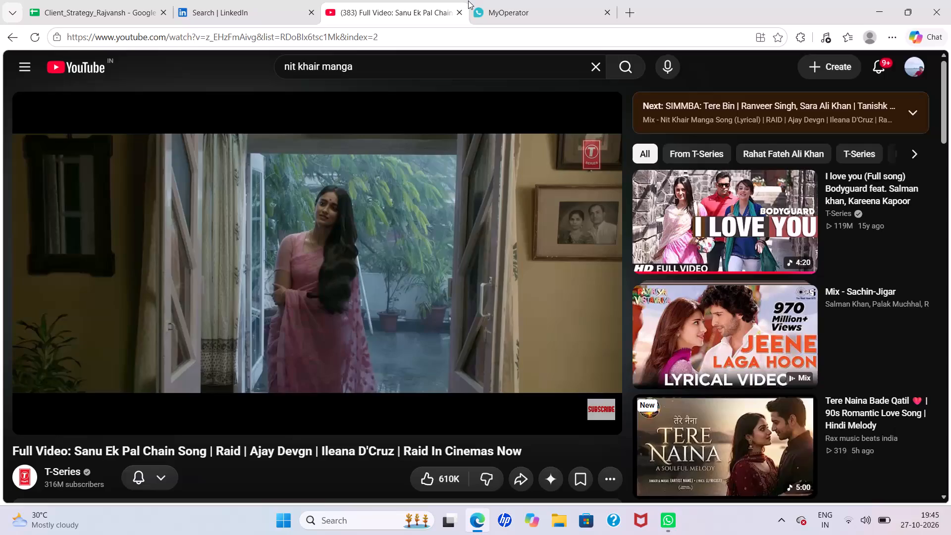
# Resume the paused YouTube music video.
pyautogui.press('space')
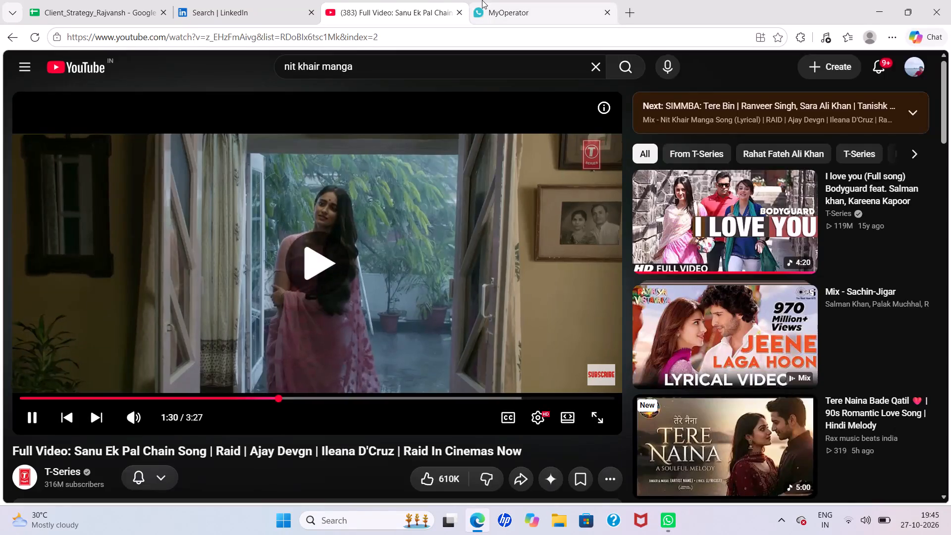
# In MyOperator, start a new chat on DI01 with the copied phone number, also using it as the contact name.
pyautogui.click(483, 0)
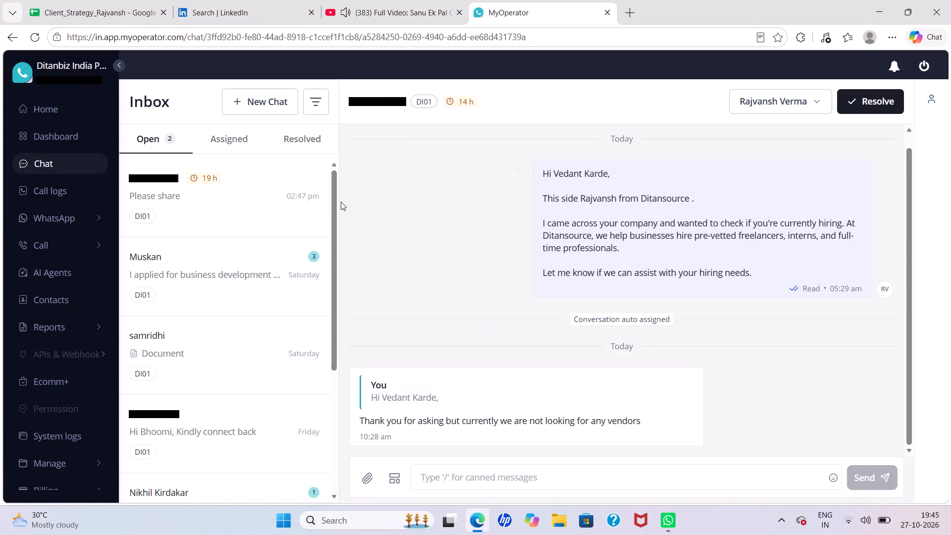
pyautogui.click(259, 97)
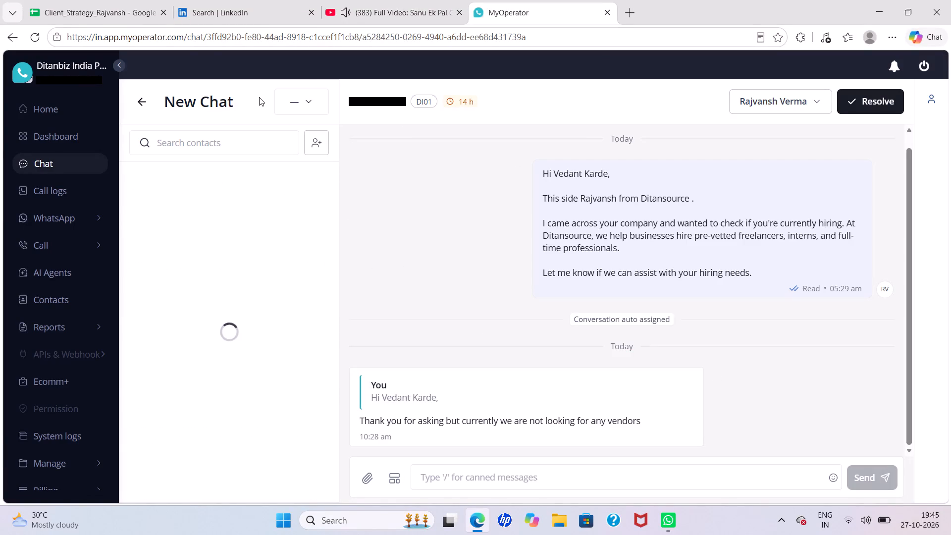
pyautogui.click(321, 151)
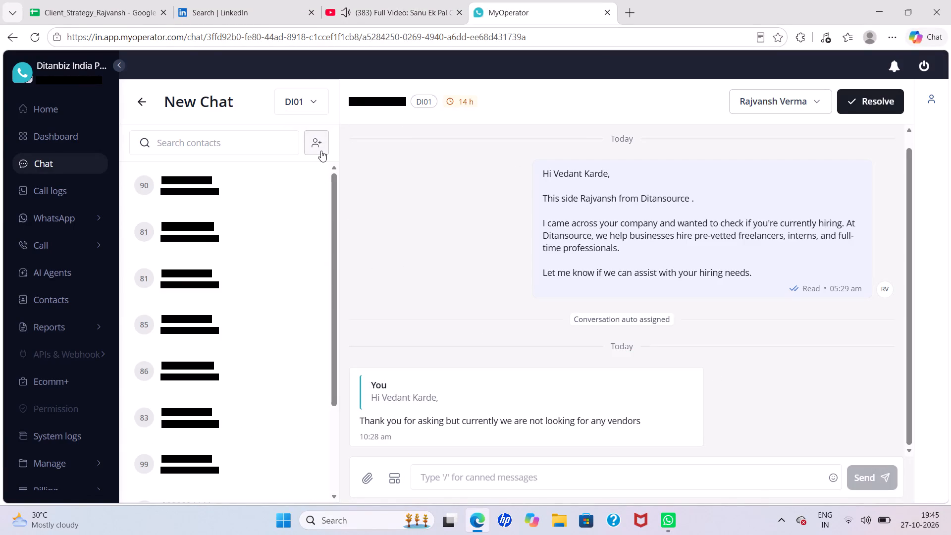
pyautogui.hotkey('ctrl', 'v')
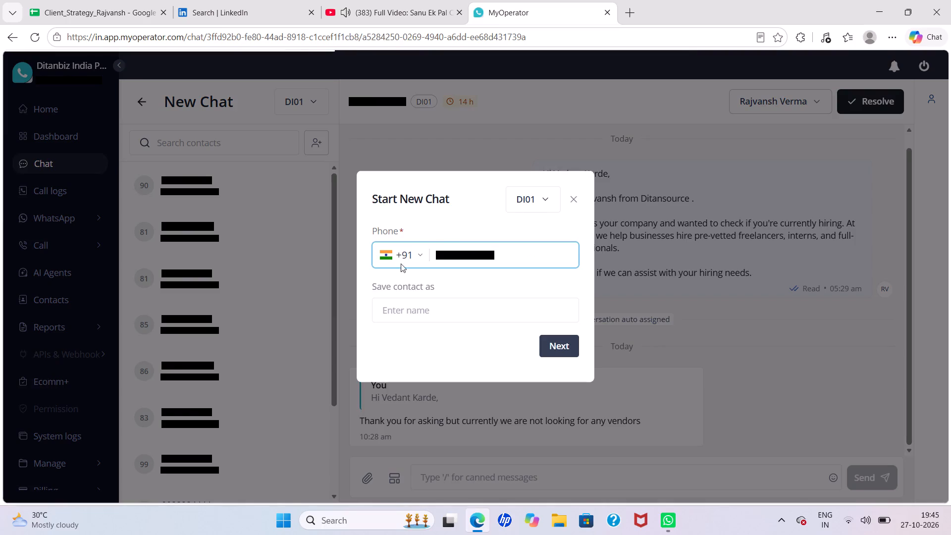
pyautogui.click(402, 298)
pyautogui.hotkey('ctrl', 'b')
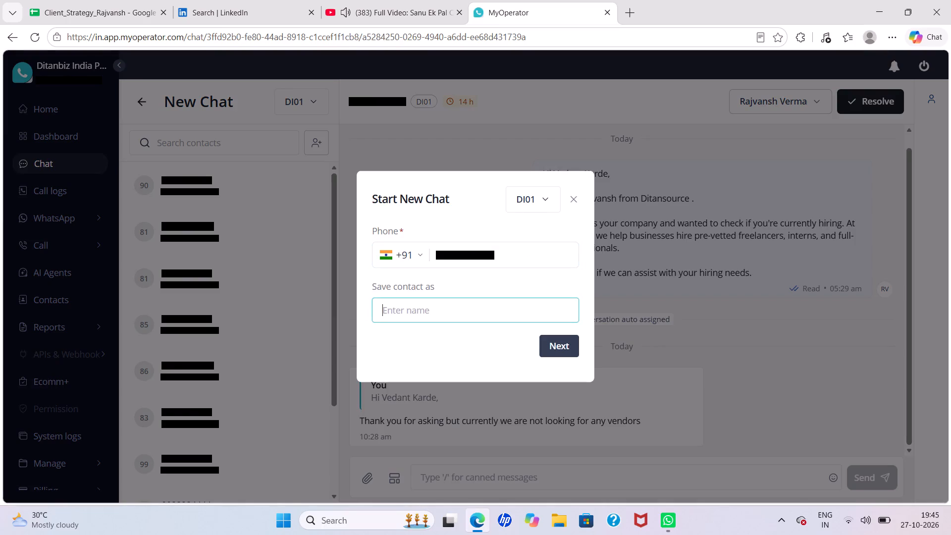
pyautogui.hotkey('ctrl', 'v')
pyautogui.click(578, 342)
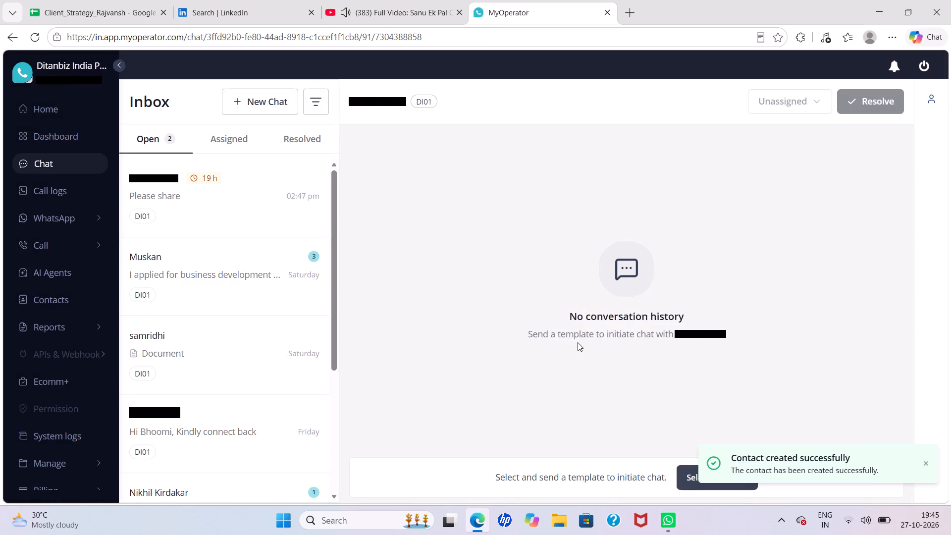
# Choose the bhoomi message template for the new chat.
pyautogui.click(681, 473)
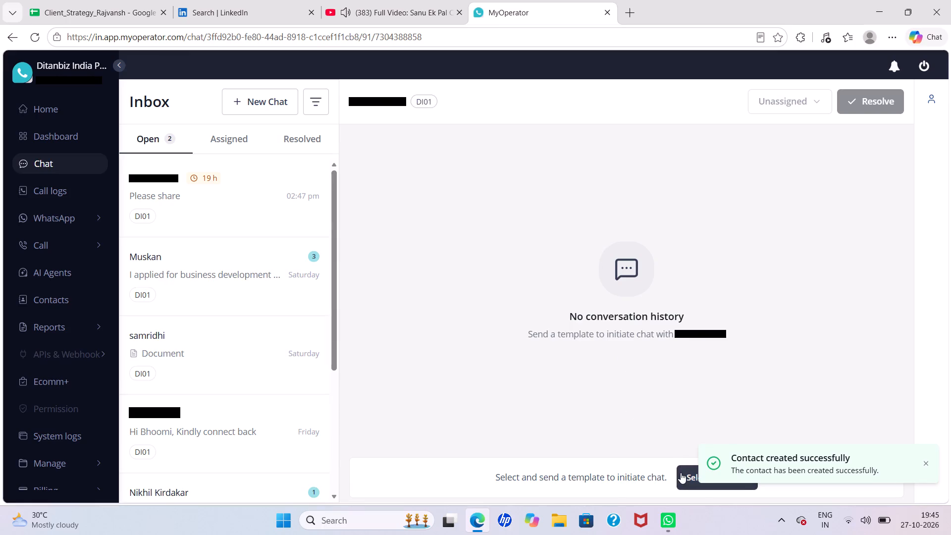
pyautogui.click(477, 171)
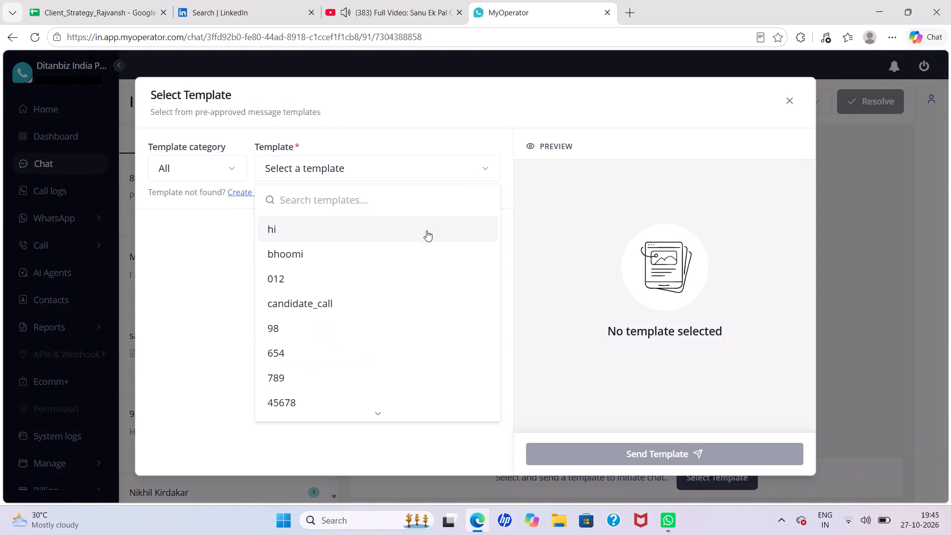
pyautogui.click(417, 245)
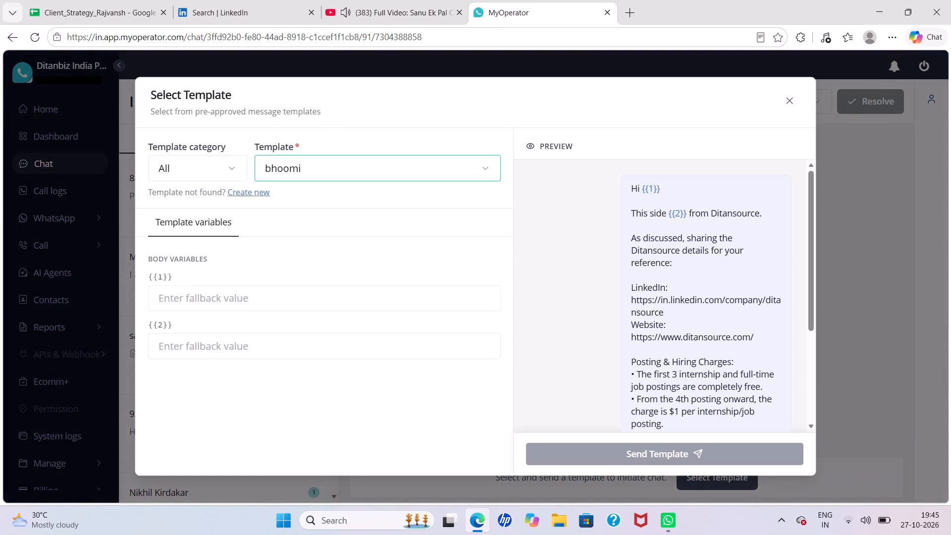
# Read through the bhoomi template's message preview, including the posting and hiring charges.
pyautogui.scroll(-1, 635, 291)
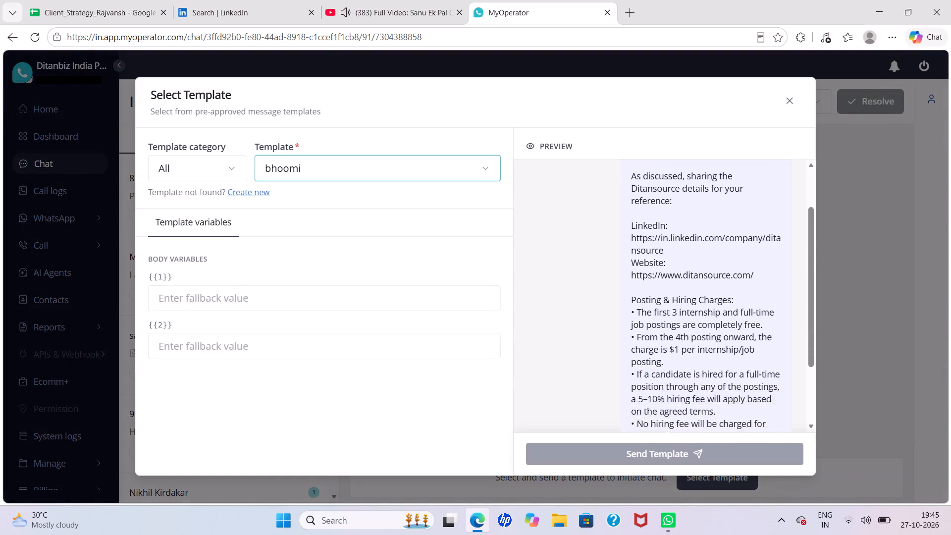
pyautogui.scroll(-2, 635, 291)
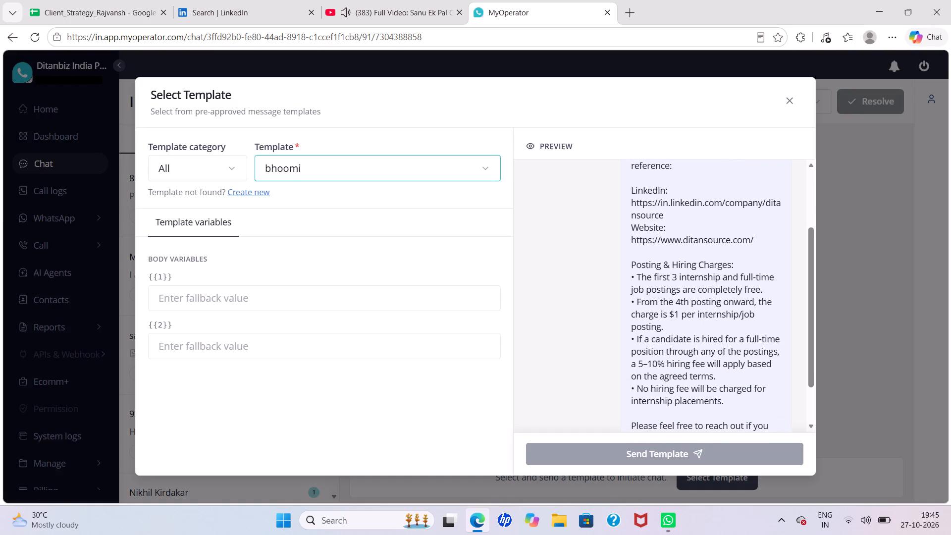
pyautogui.scroll(-1, 635, 291)
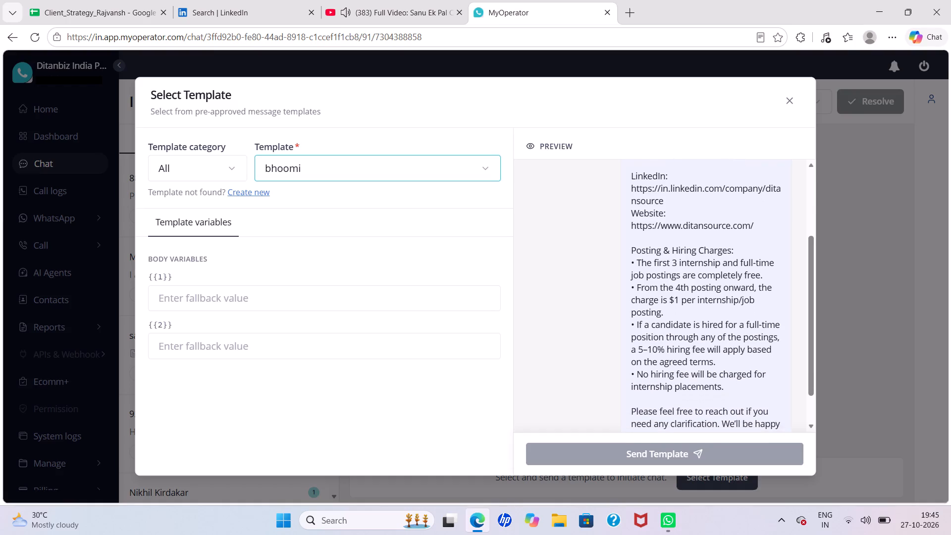
pyautogui.scroll(-1, 635, 291)
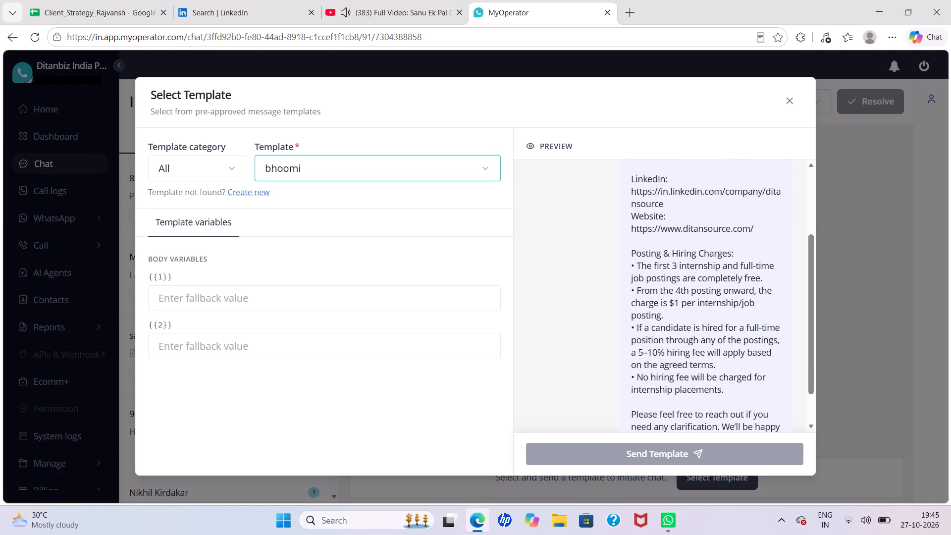
pyautogui.scroll(-2, 635, 291)
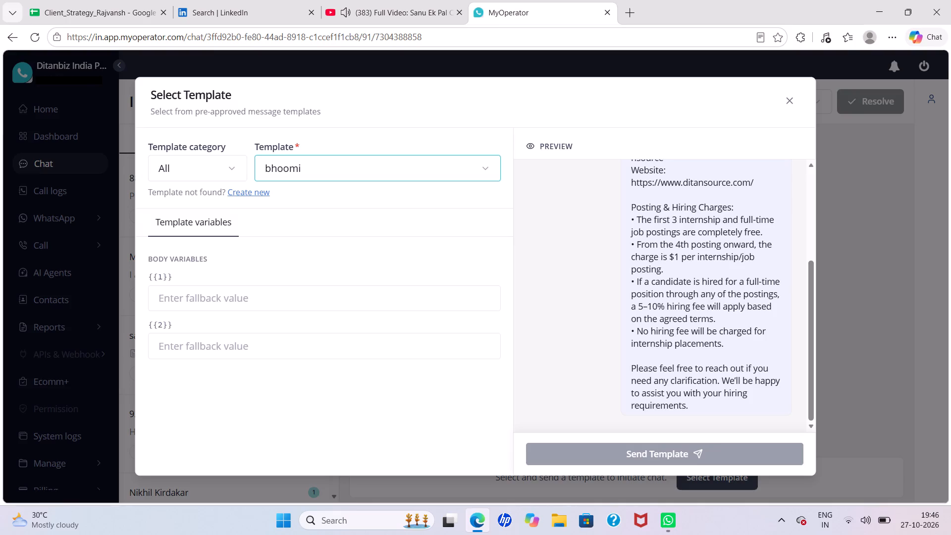
pyautogui.scroll(4, 635, 291)
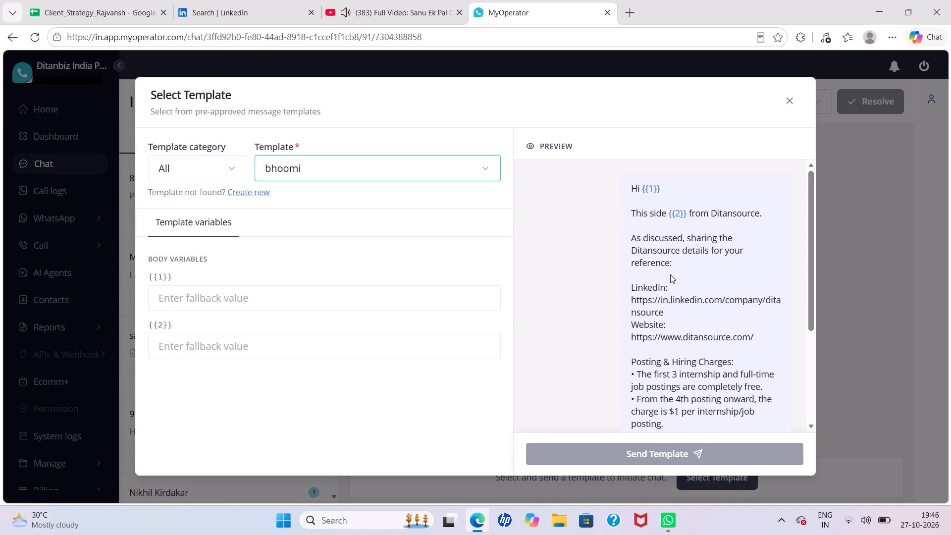
pyautogui.scroll(-3, 670, 274)
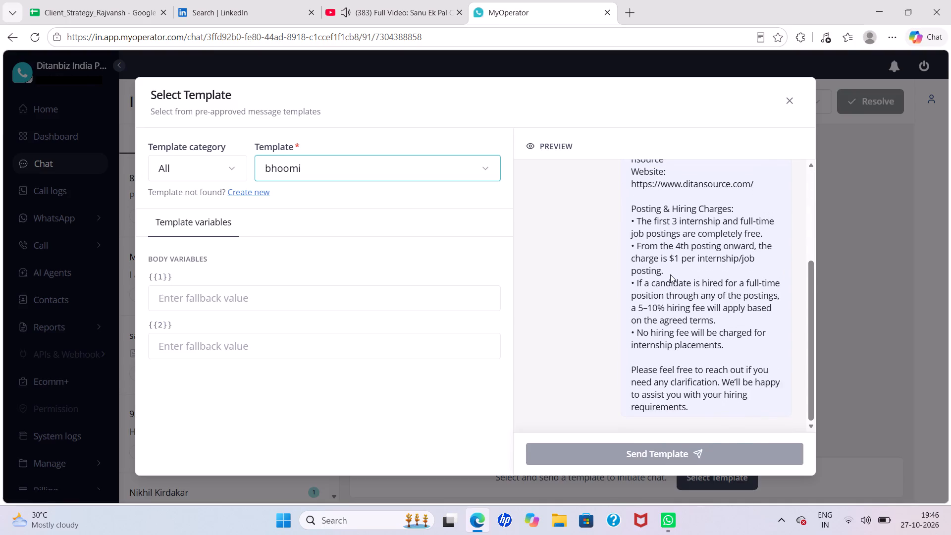
# Preview the copy_new_client, normal_, client1 and deeksha_client templates in turn to compare their messages.
pyautogui.click(363, 167)
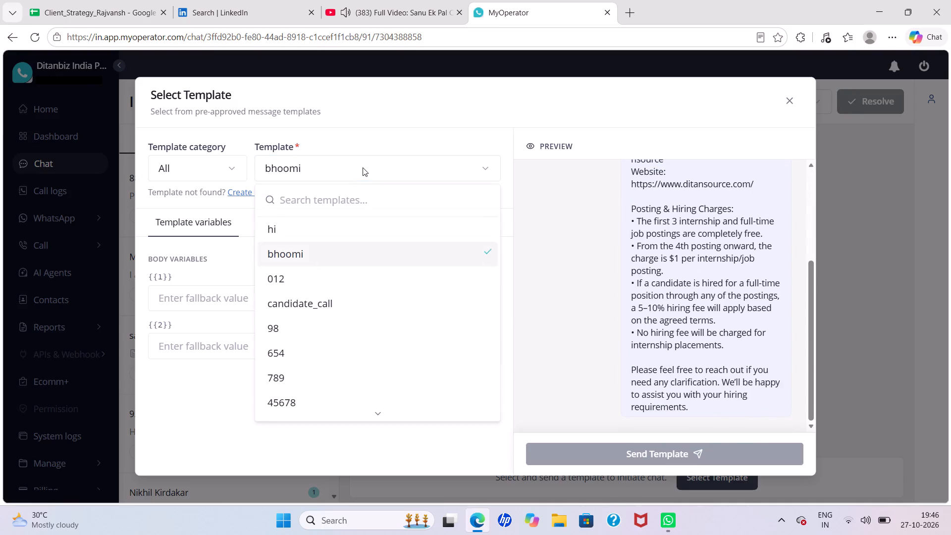
pyautogui.scroll(-5, 359, 358)
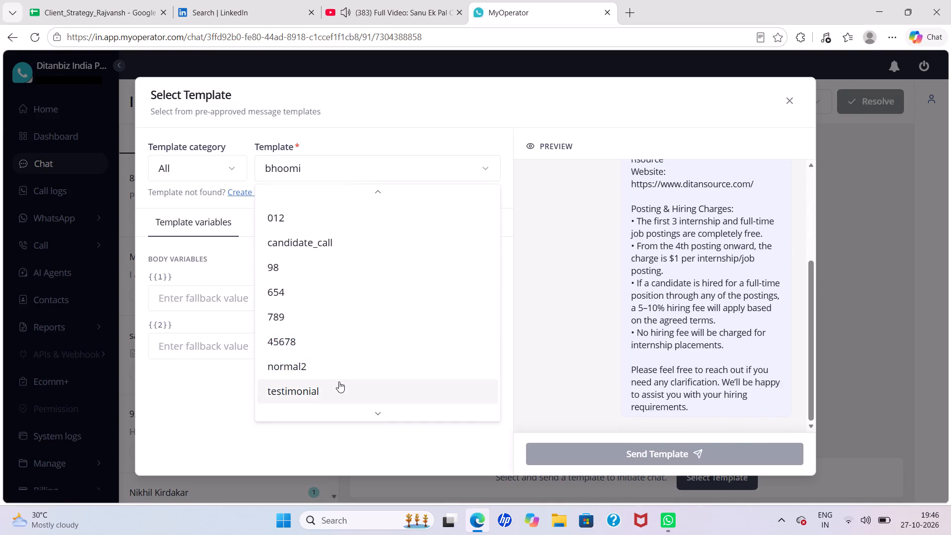
pyautogui.scroll(-2, 339, 381)
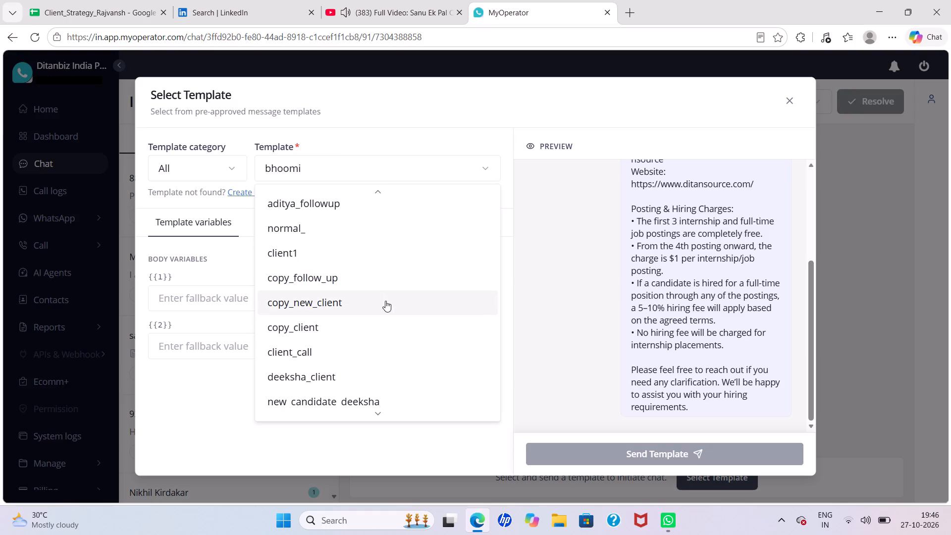
pyautogui.click(380, 301)
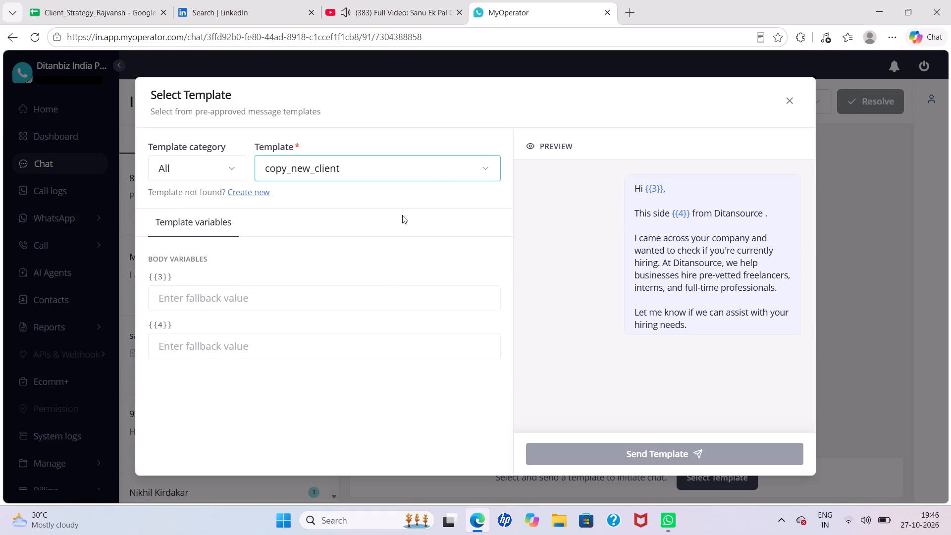
pyautogui.click(437, 160)
pyautogui.scroll(-1, 382, 339)
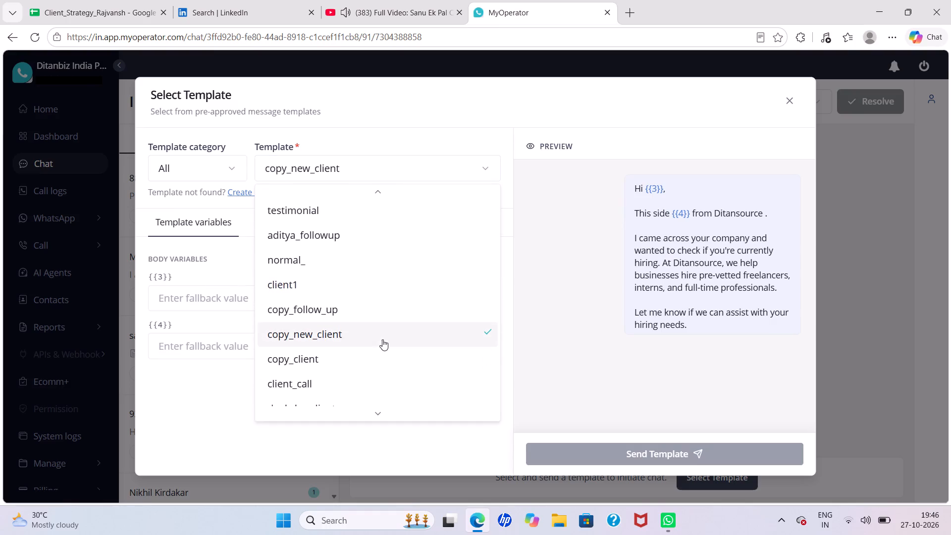
pyautogui.scroll(1, 376, 333)
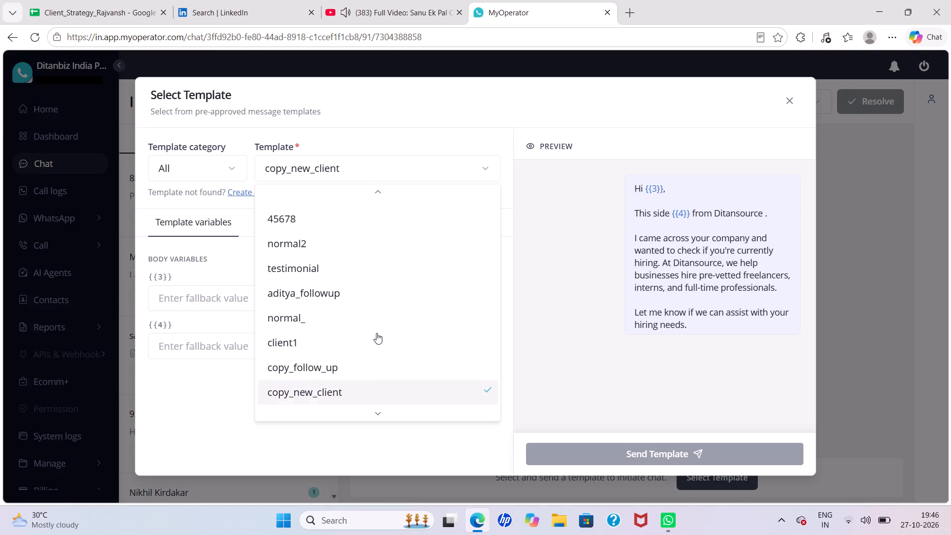
pyautogui.scroll(1, 376, 333)
pyautogui.click(376, 333)
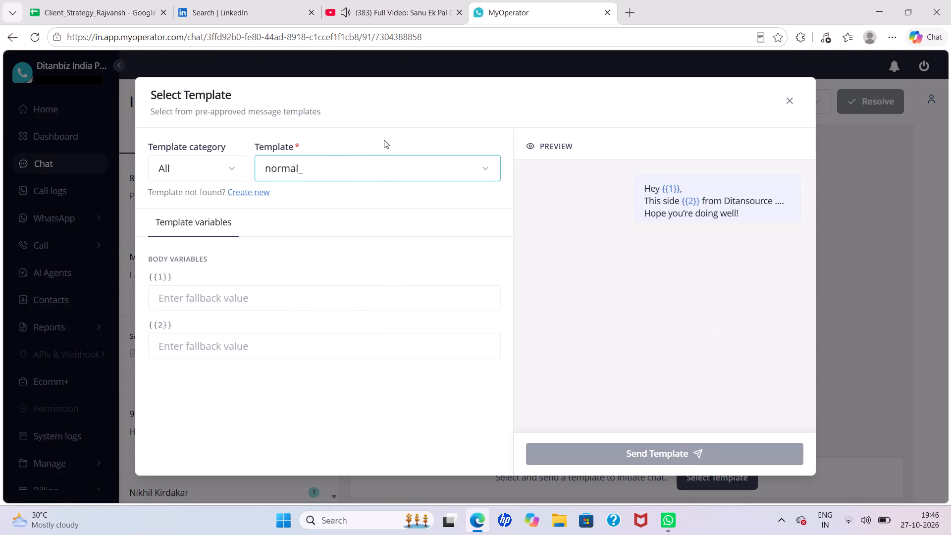
pyautogui.click(385, 158)
pyautogui.scroll(-1, 336, 370)
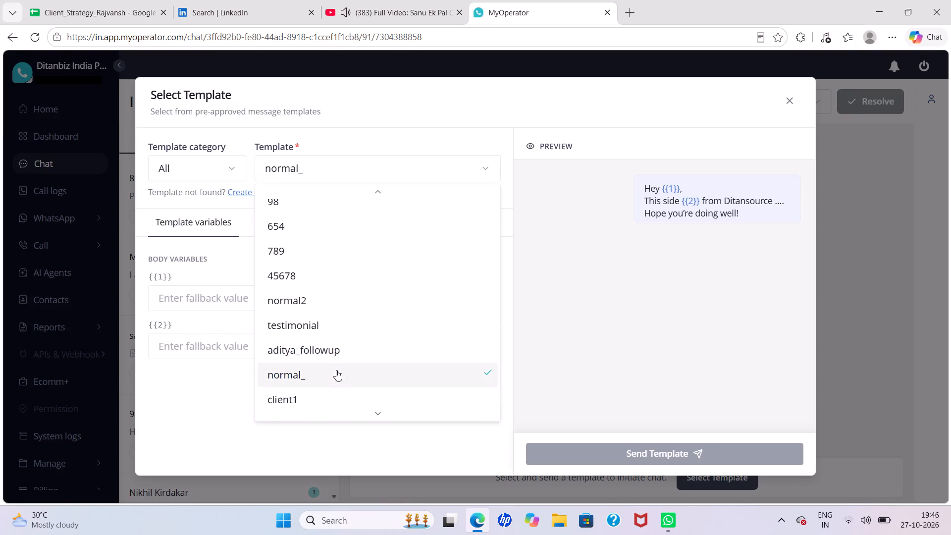
pyautogui.click(333, 389)
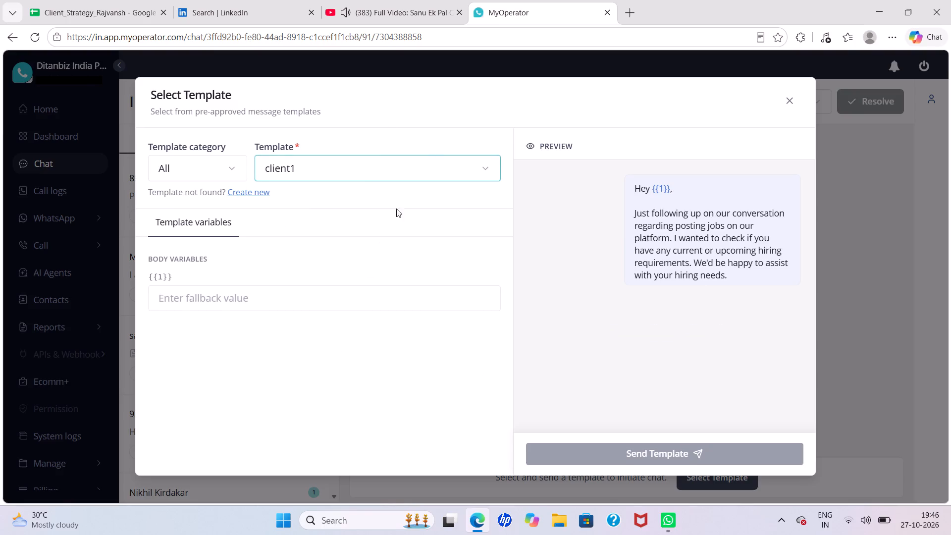
pyautogui.click(410, 170)
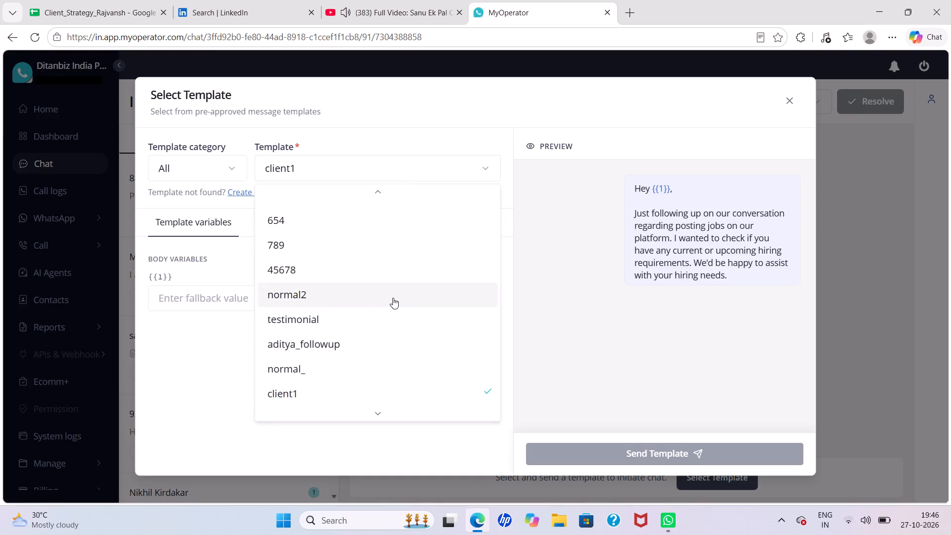
pyautogui.scroll(-4, 393, 298)
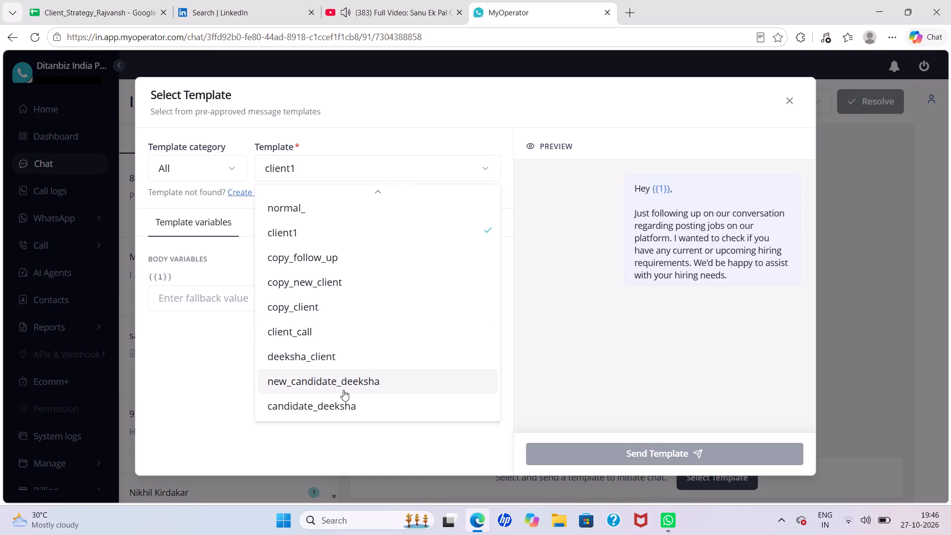
pyautogui.click(364, 359)
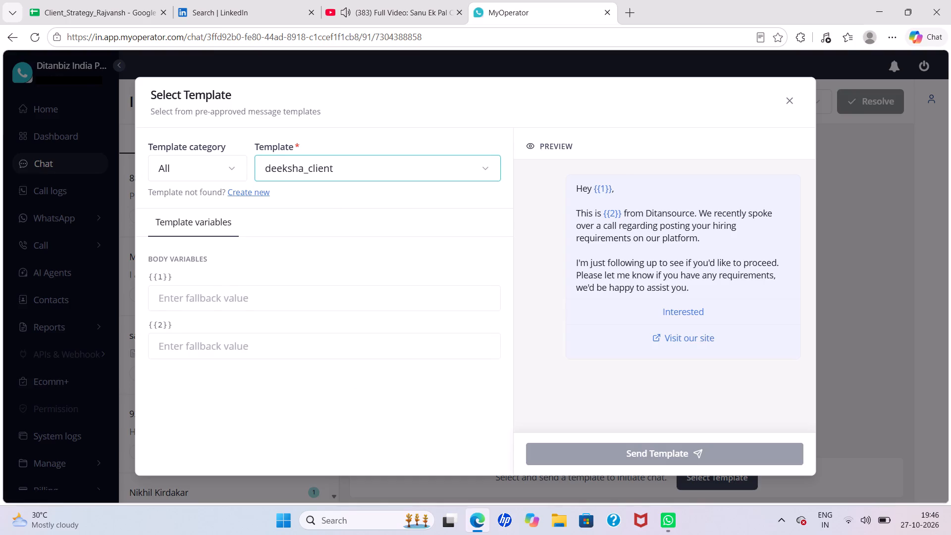
# Select the bhoomi template again for the chat.
pyautogui.click(428, 175)
pyautogui.scroll(7, 399, 236)
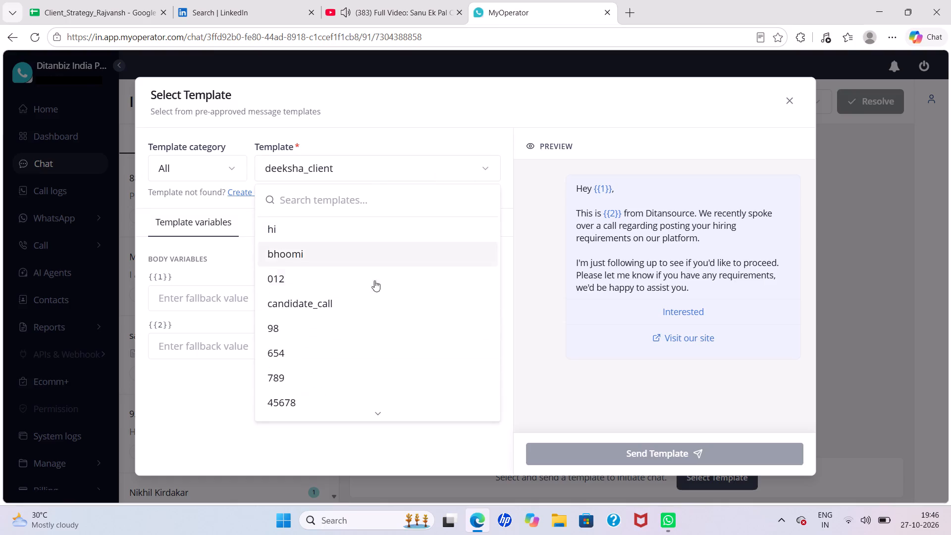
pyautogui.scroll(-1, 368, 298)
pyautogui.click(383, 267)
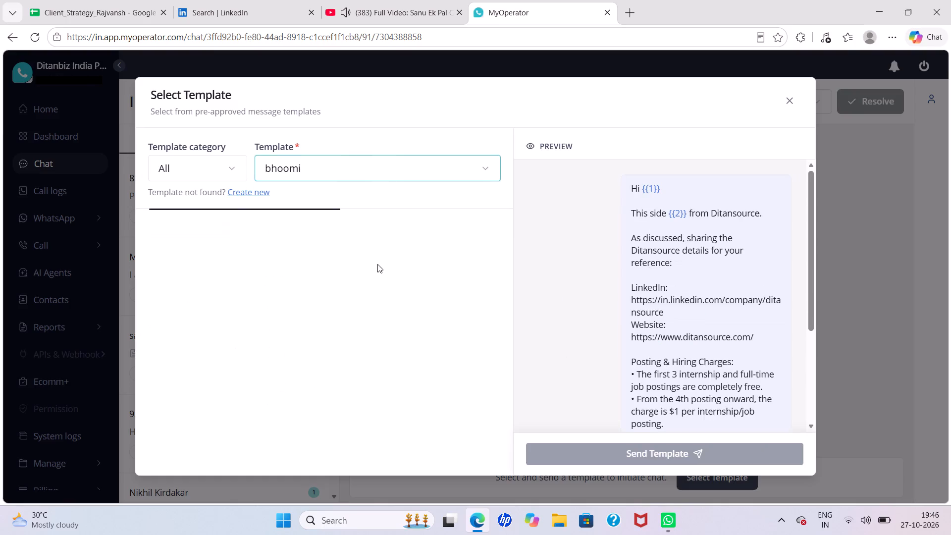
# Fill the template's body variables with Maam for {{1}} and Rajvansh for {{2}}.
pyautogui.click(323, 297)
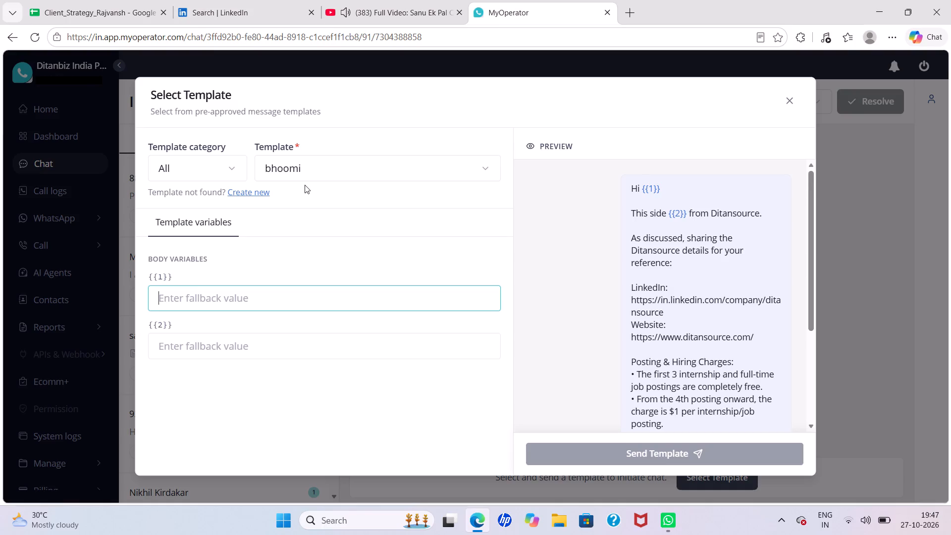
pyautogui.write('aam')
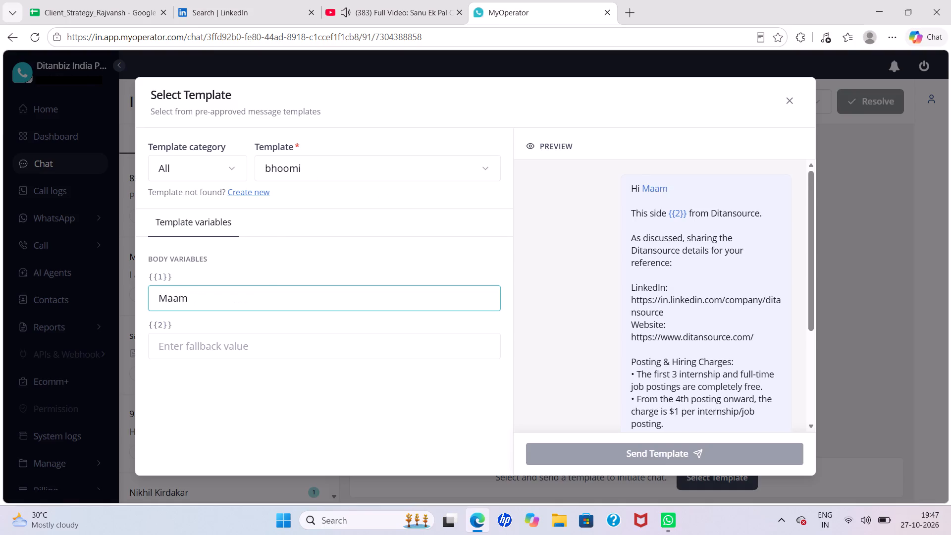
pyautogui.click(233, 349)
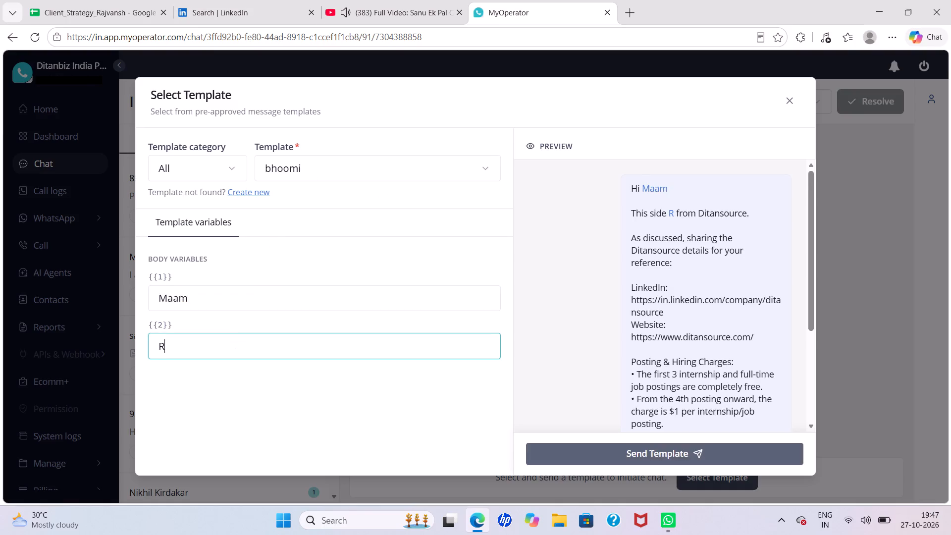
pyautogui.write('ajvansh')
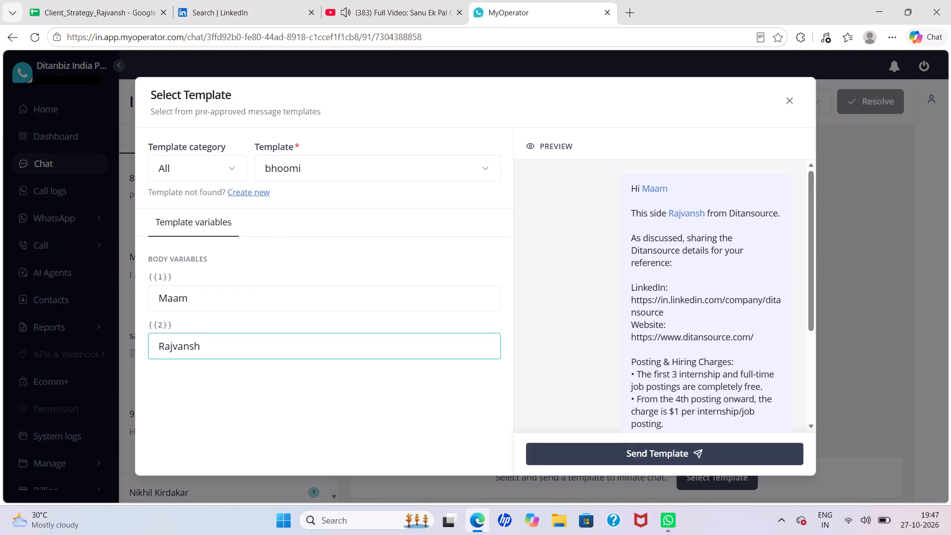
# Check the Tanitra India row in the client sheet and send the completed bhoomi template in the MyOperator chat.
pyautogui.click(136, 0)
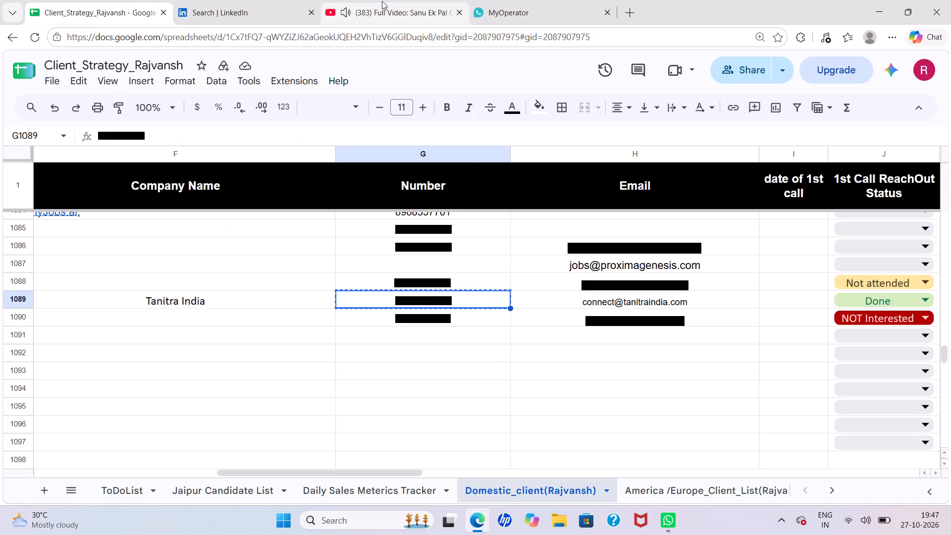
pyautogui.click(470, 0)
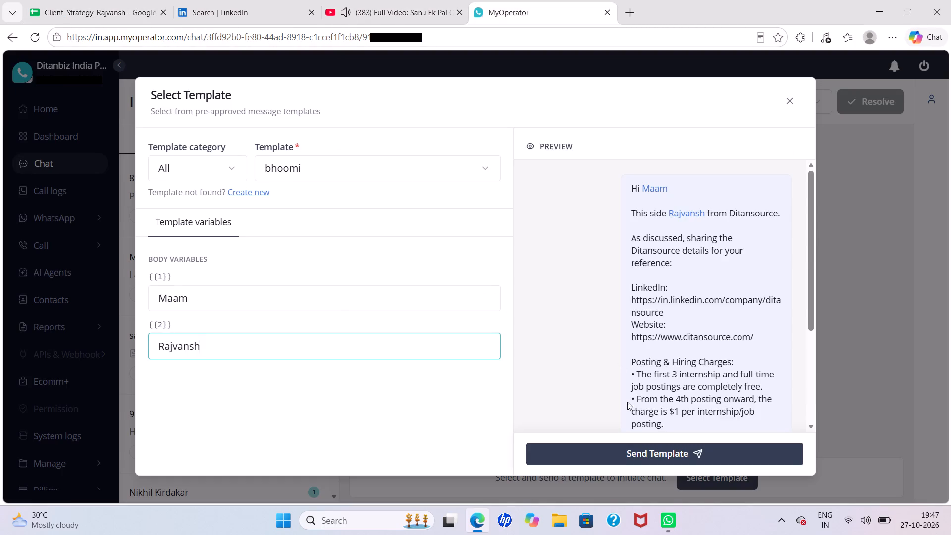
pyautogui.scroll(-3, 651, 365)
pyautogui.click(652, 449)
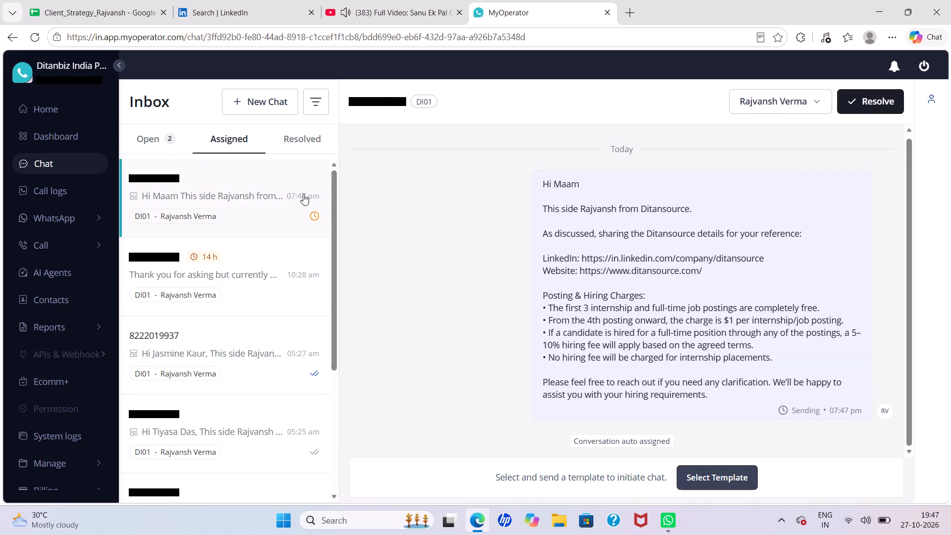
pyautogui.scroll(-2, 528, 221)
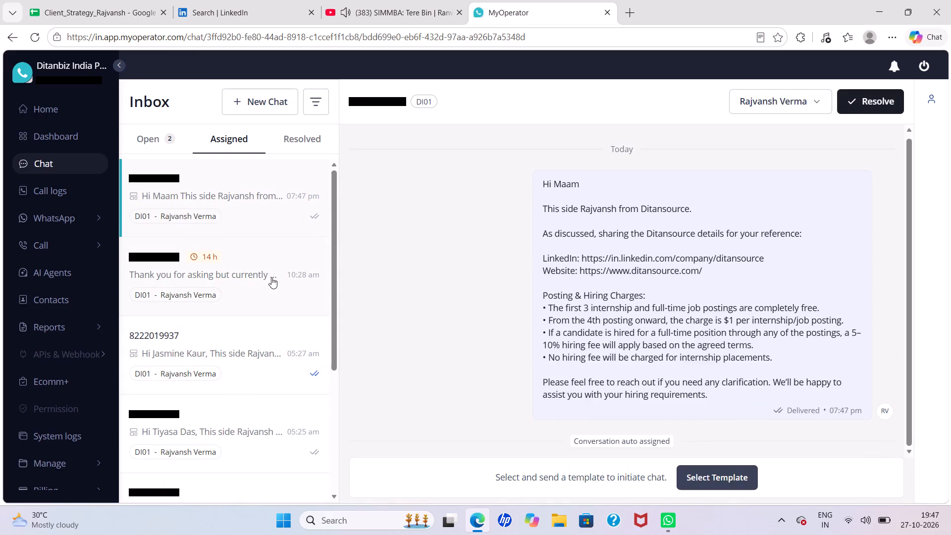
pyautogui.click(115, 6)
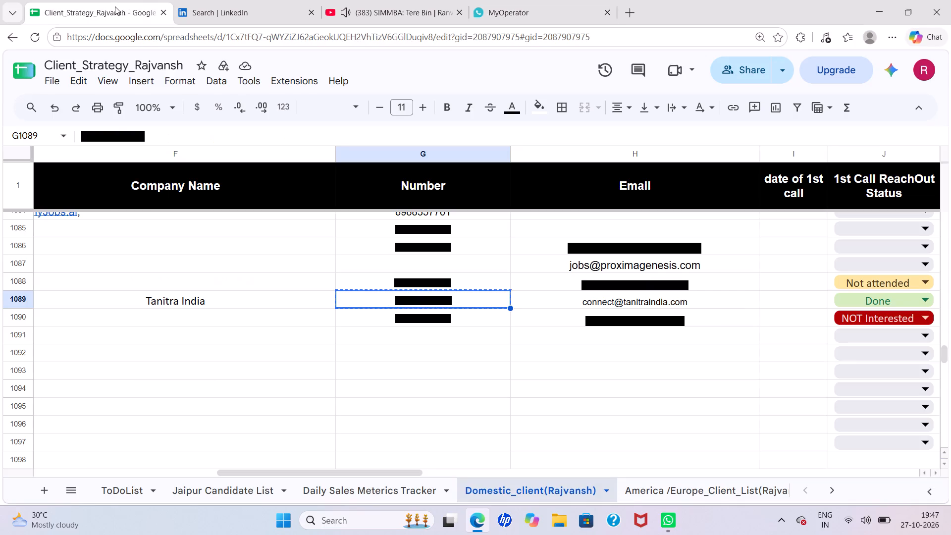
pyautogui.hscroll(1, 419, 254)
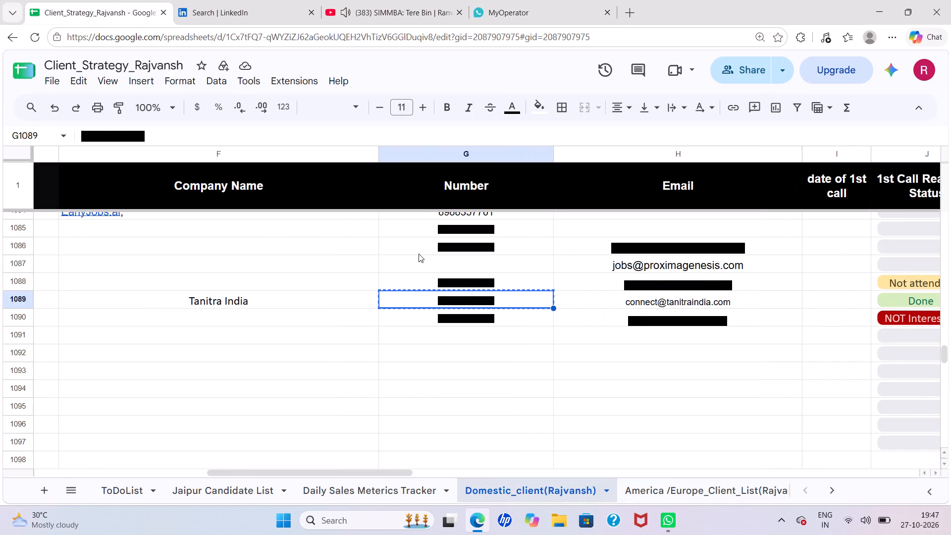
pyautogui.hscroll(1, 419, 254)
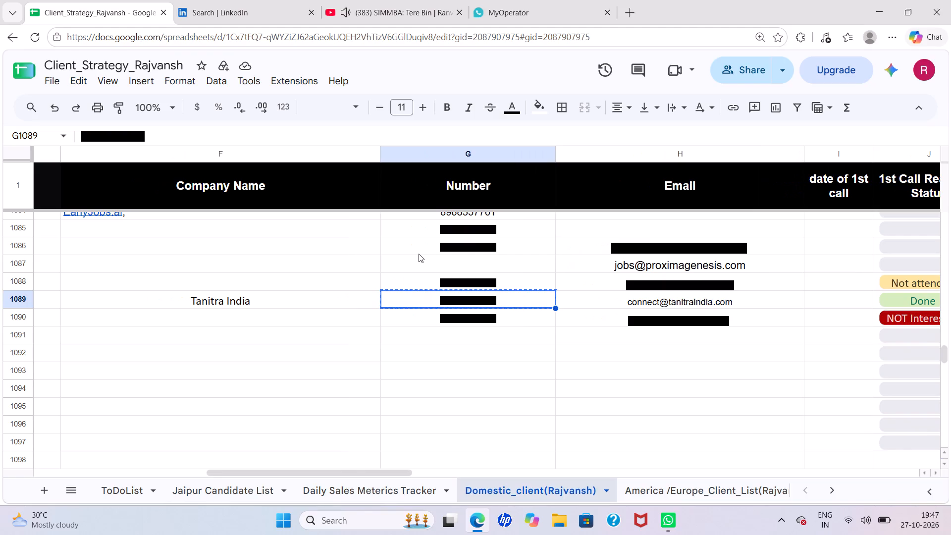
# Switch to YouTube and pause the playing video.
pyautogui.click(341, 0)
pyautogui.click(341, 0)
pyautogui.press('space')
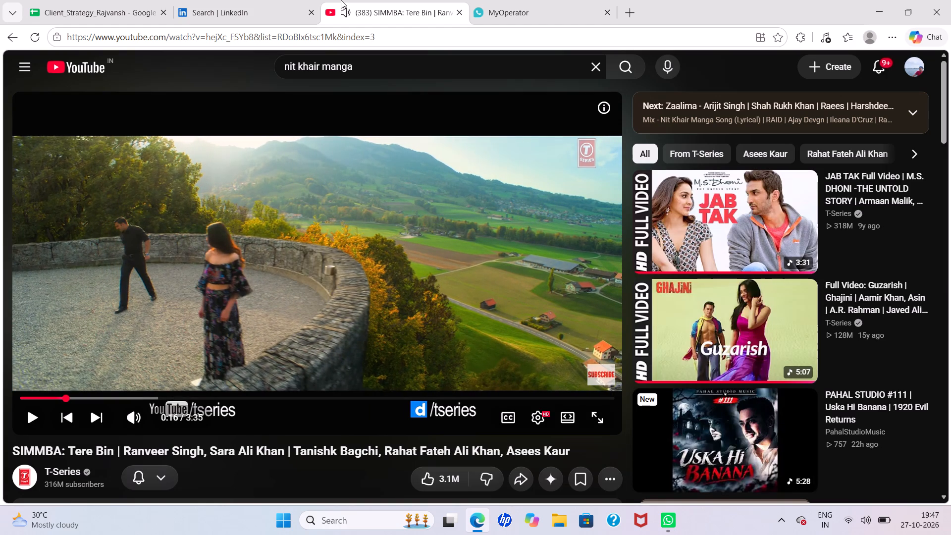
# In the Domestic_client(Rajvansh) sheet, set the 1st Call ReachOut Status of the Power BI Specialist lead in row 1086 to Done.
pyautogui.click(172, 0)
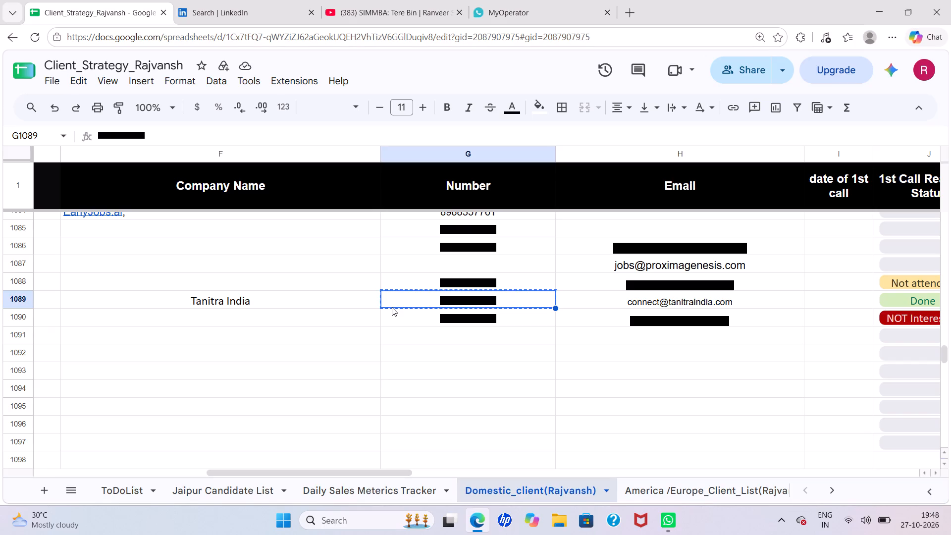
pyautogui.hscroll(4, 423, 273)
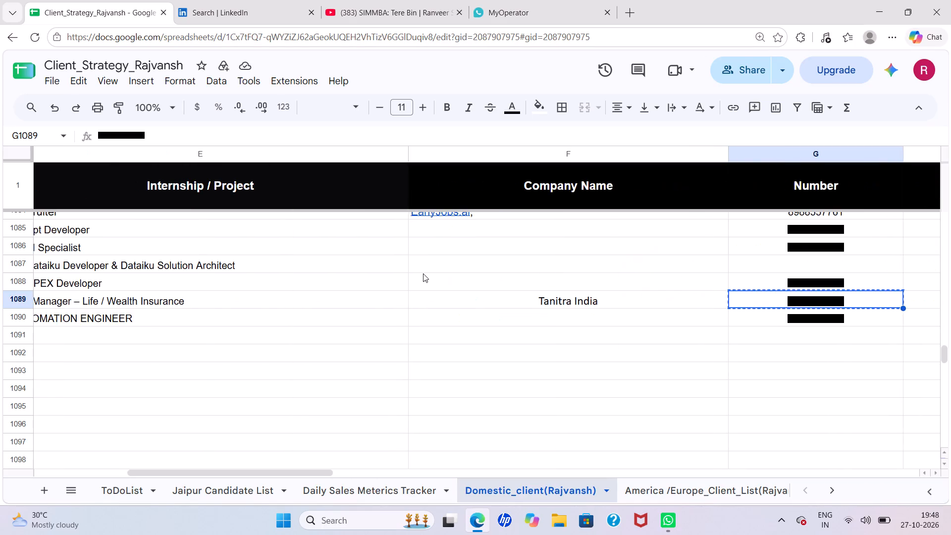
pyautogui.hscroll(2, 423, 273)
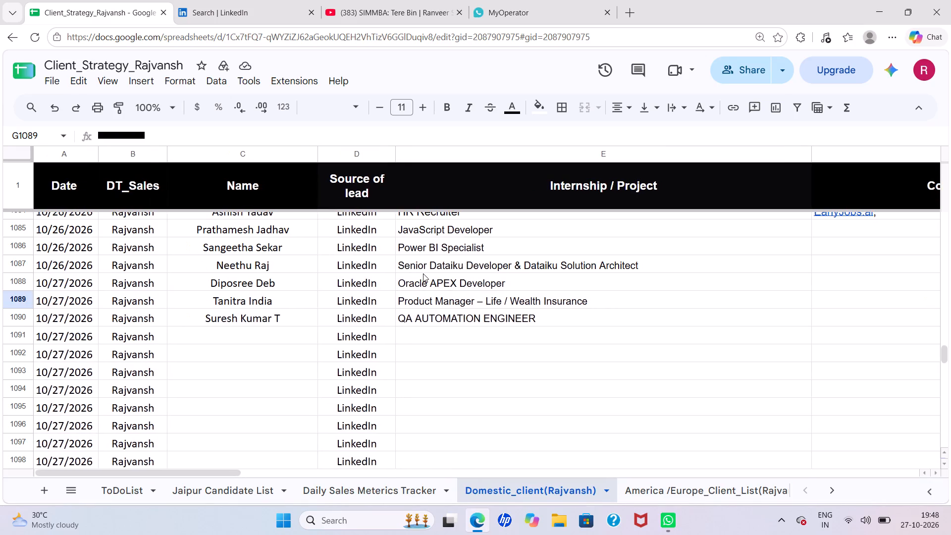
pyautogui.hscroll(1, 423, 273)
pyautogui.hscroll(-3, 442, 255)
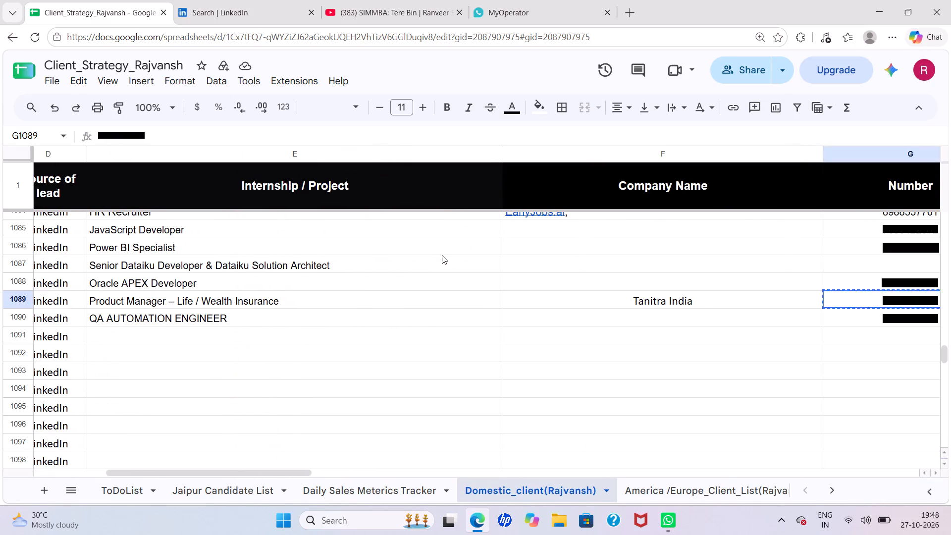
pyautogui.hscroll(-3, 719, 260)
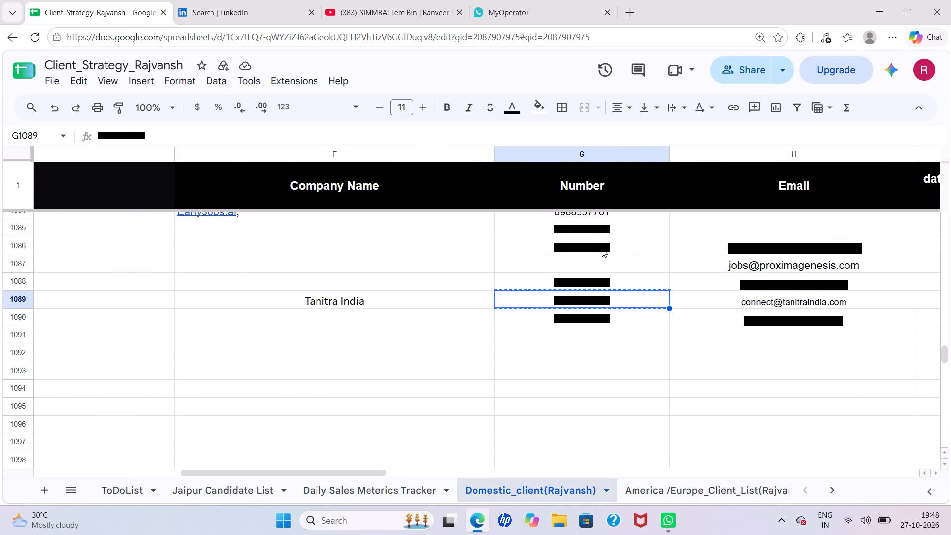
pyautogui.hscroll(-2, 602, 248)
pyautogui.click(824, 252)
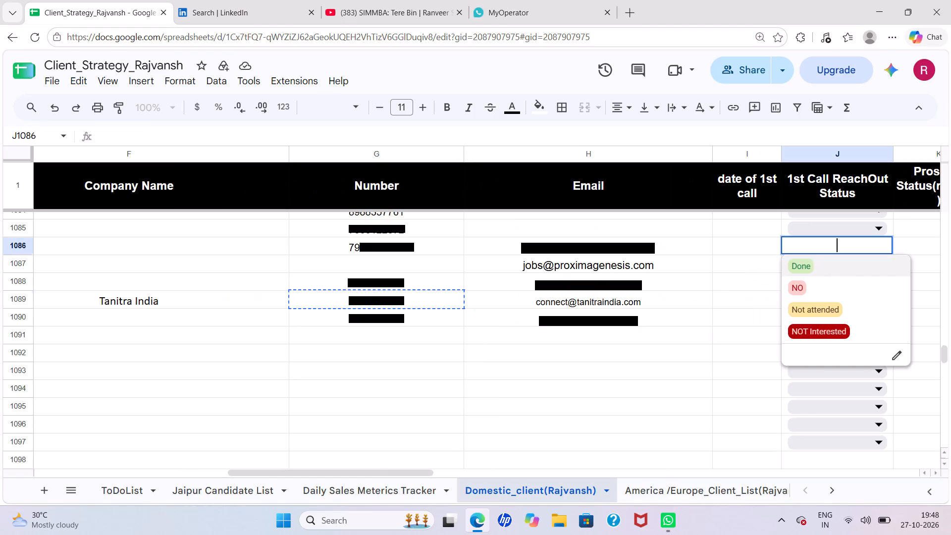
pyautogui.click(813, 266)
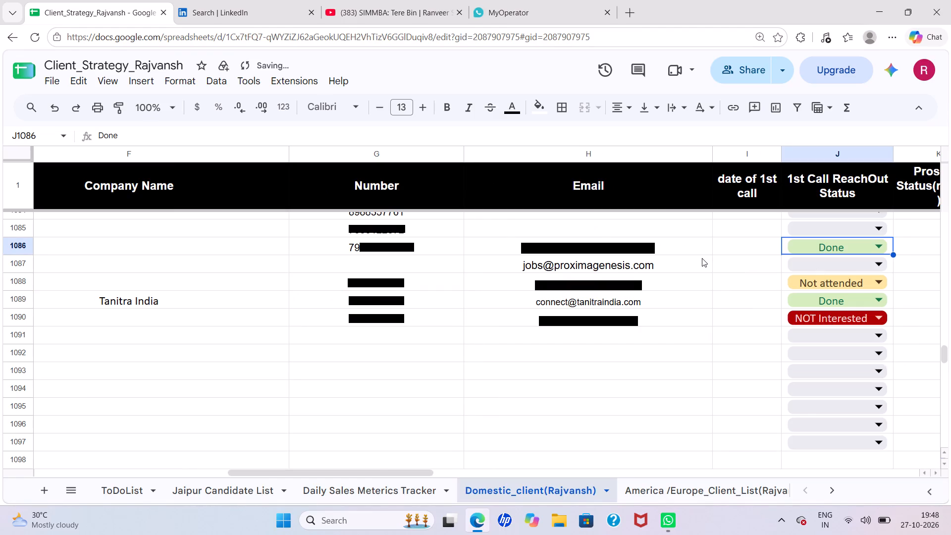
# Review the name and project of the lead in row 1086 and copy the lead's phone number.
pyautogui.hscroll(1, 702, 258)
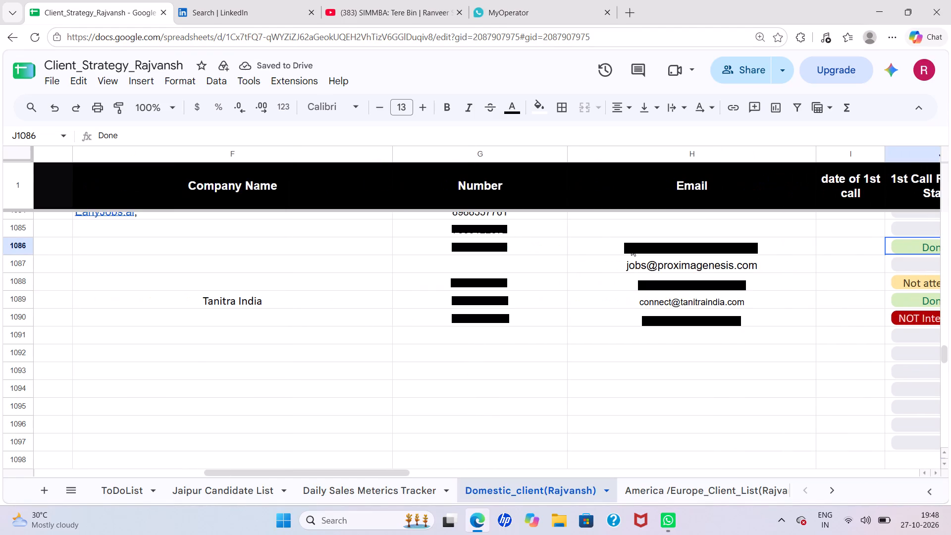
pyautogui.hscroll(2, 631, 247)
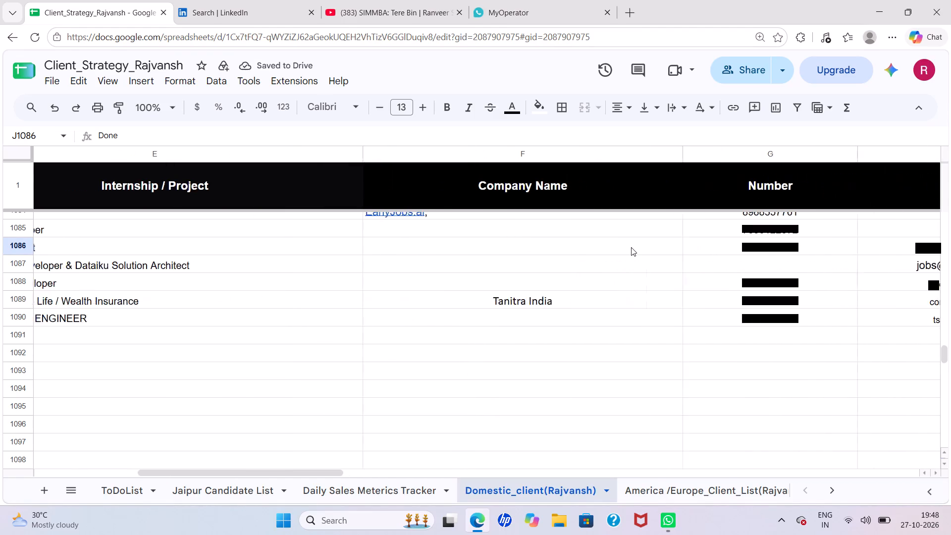
pyautogui.hscroll(5, 631, 247)
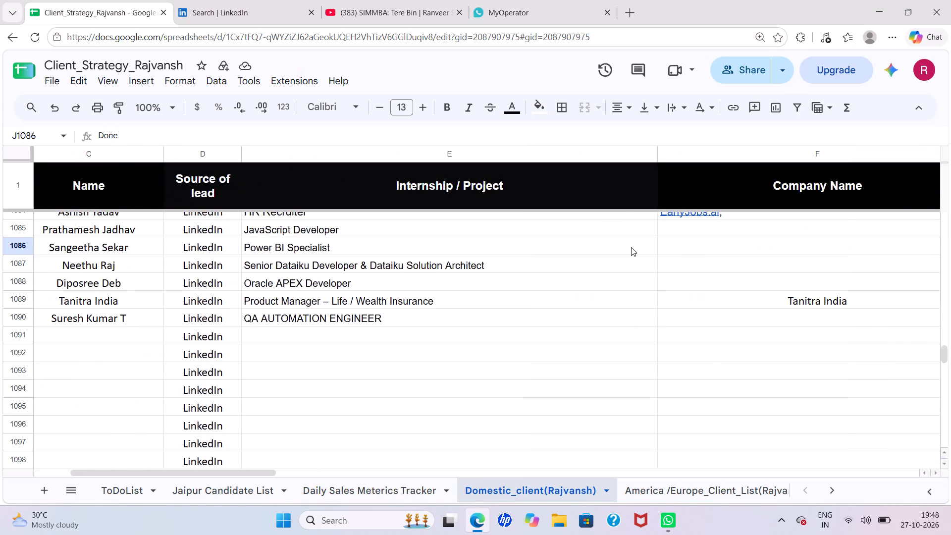
pyautogui.hscroll(1, 631, 247)
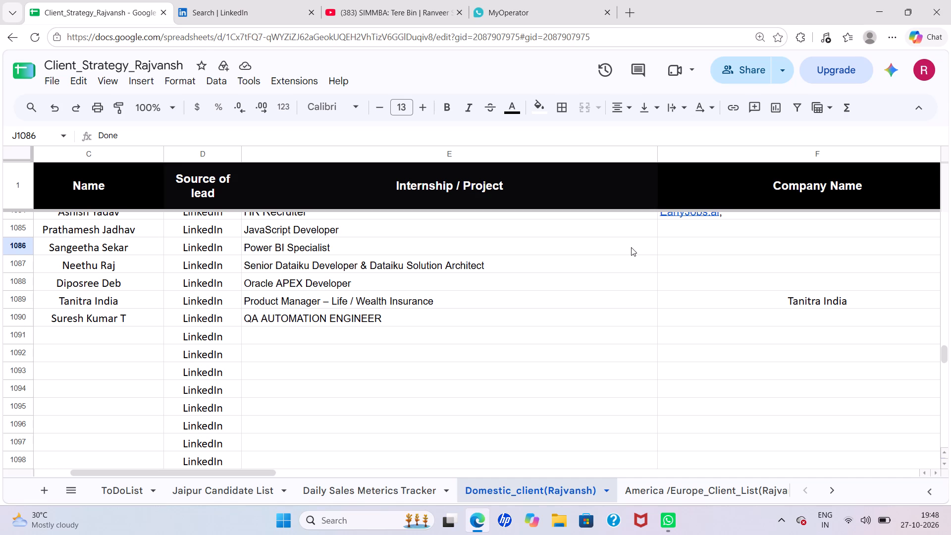
pyautogui.hscroll(-5, 631, 247)
pyautogui.click(554, 248)
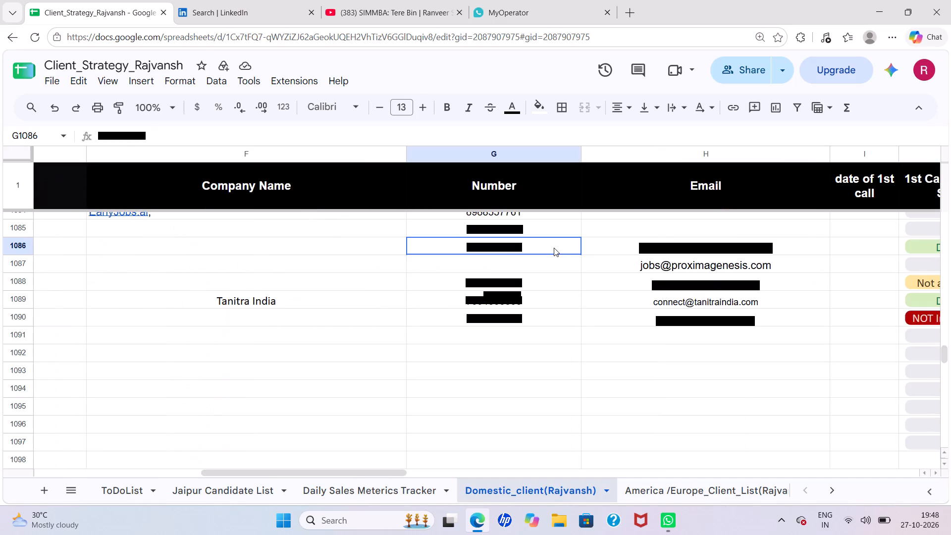
pyautogui.hotkey('ctrl', 'c')
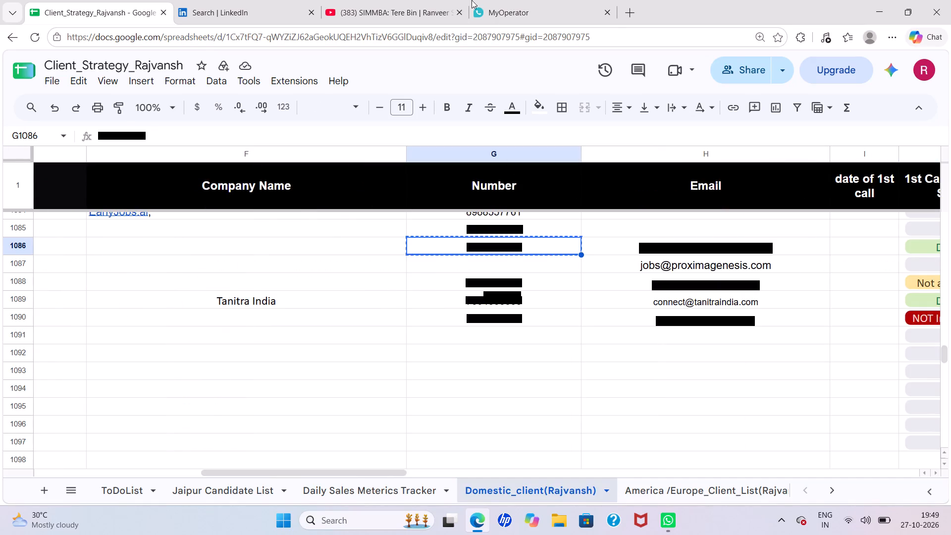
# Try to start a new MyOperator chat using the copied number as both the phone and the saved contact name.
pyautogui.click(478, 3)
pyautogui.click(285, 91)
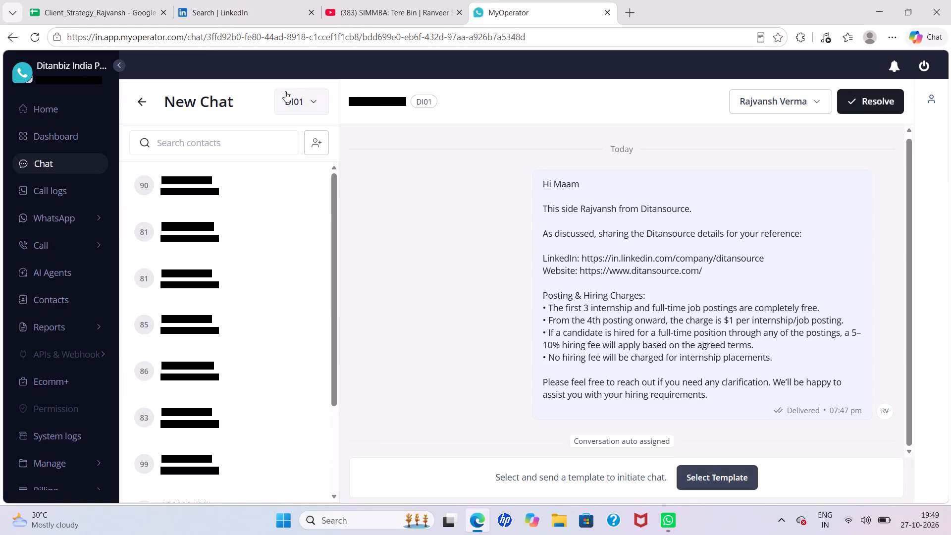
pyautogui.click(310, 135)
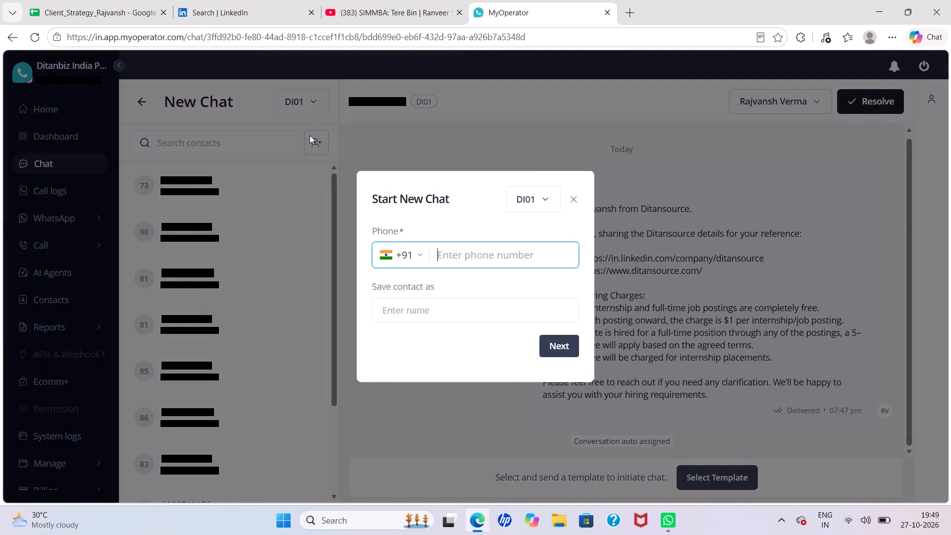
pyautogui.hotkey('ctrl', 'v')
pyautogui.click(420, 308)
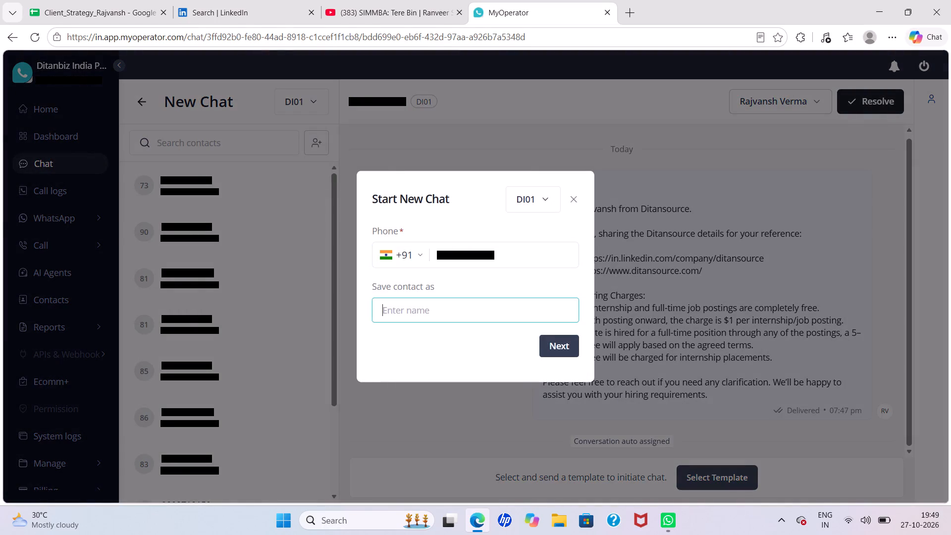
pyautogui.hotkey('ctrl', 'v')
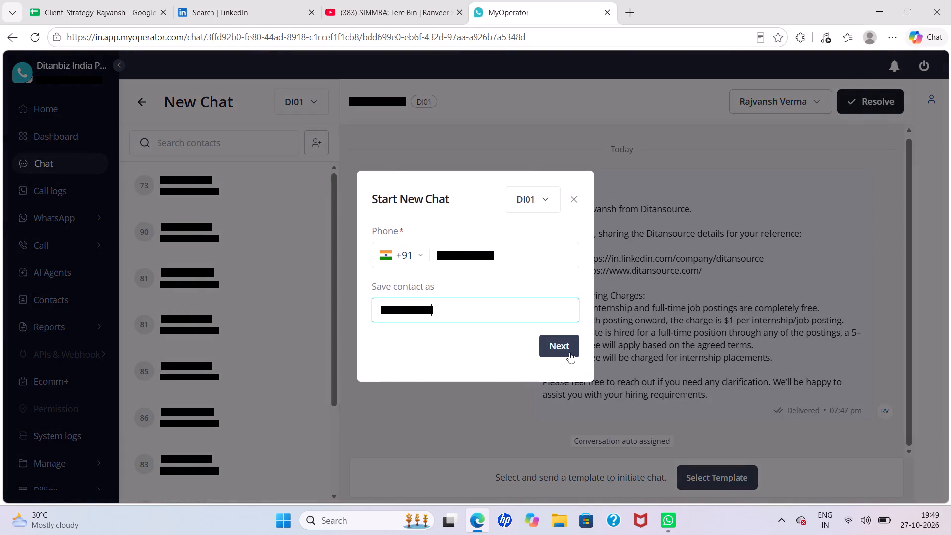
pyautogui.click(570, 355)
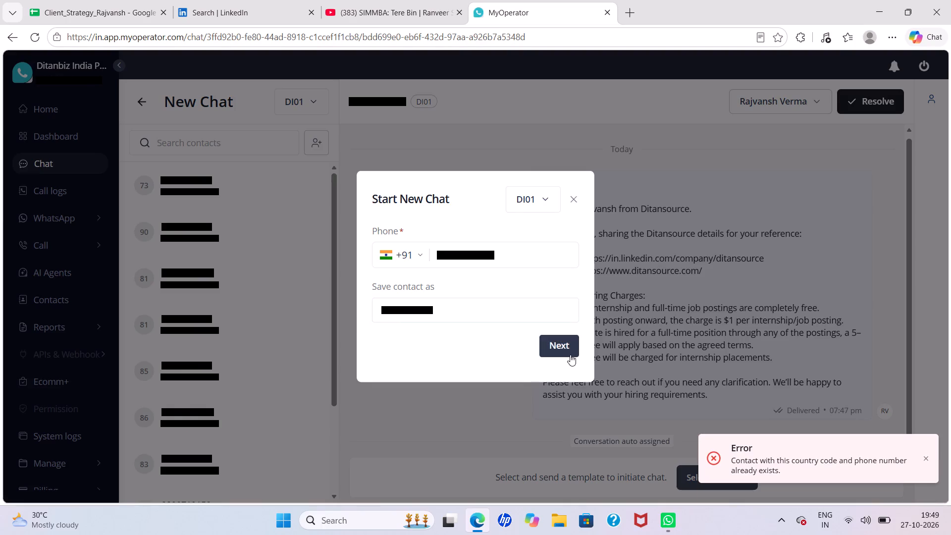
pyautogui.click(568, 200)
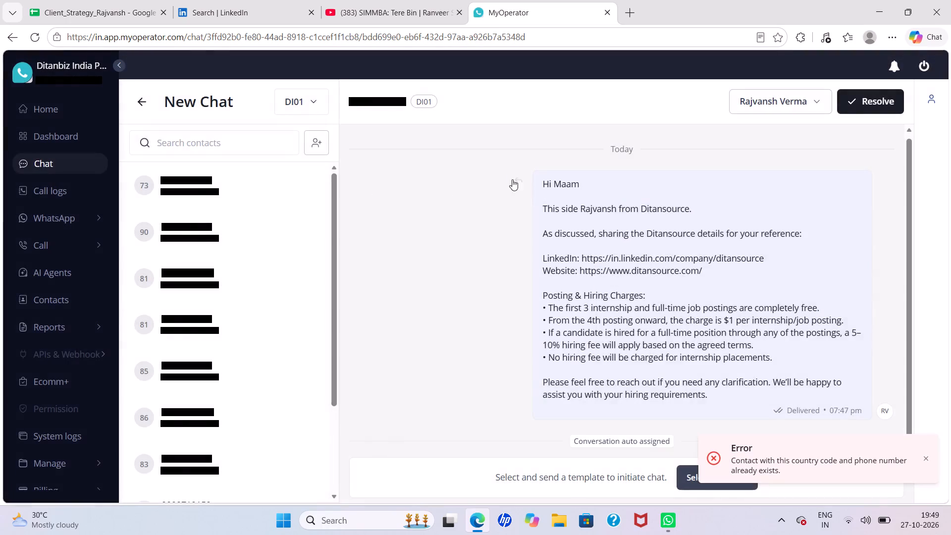
# Search the new-chat contacts for the copied number and open the matching contact's chat.
pyautogui.click(285, 137)
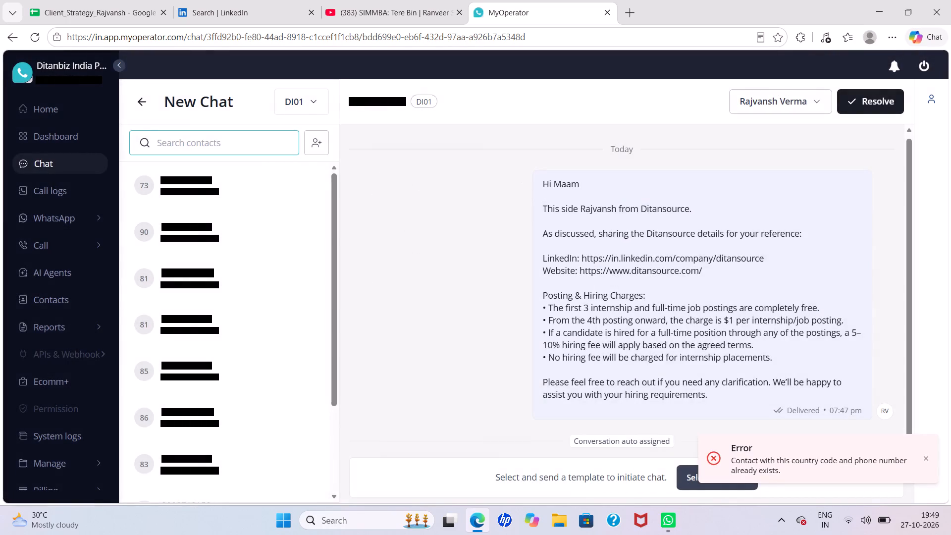
pyautogui.hotkey('ctrl', 'v')
pyautogui.click(243, 187)
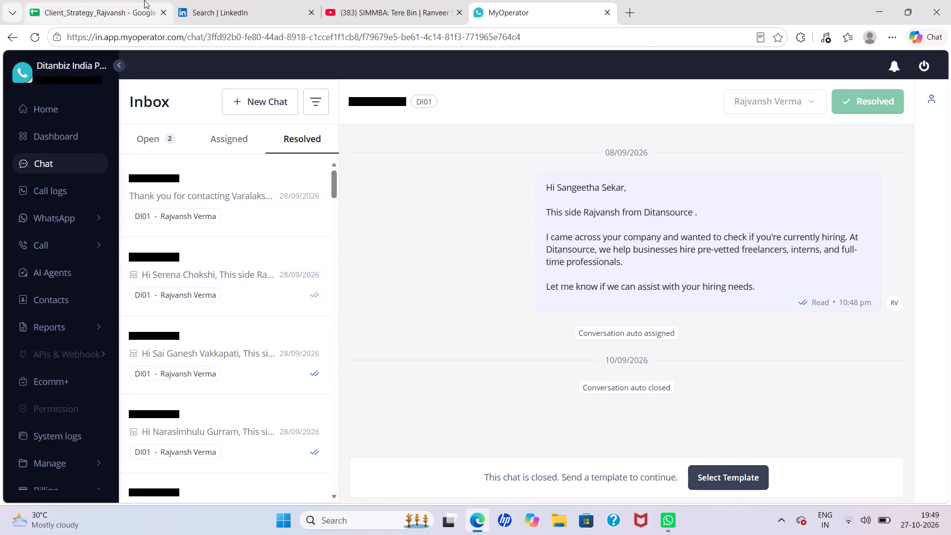
# Look through the lead rows above row 1086 in the client sheet, including their numbers and emails.
pyautogui.click(193, 0)
pyautogui.click(86, 0)
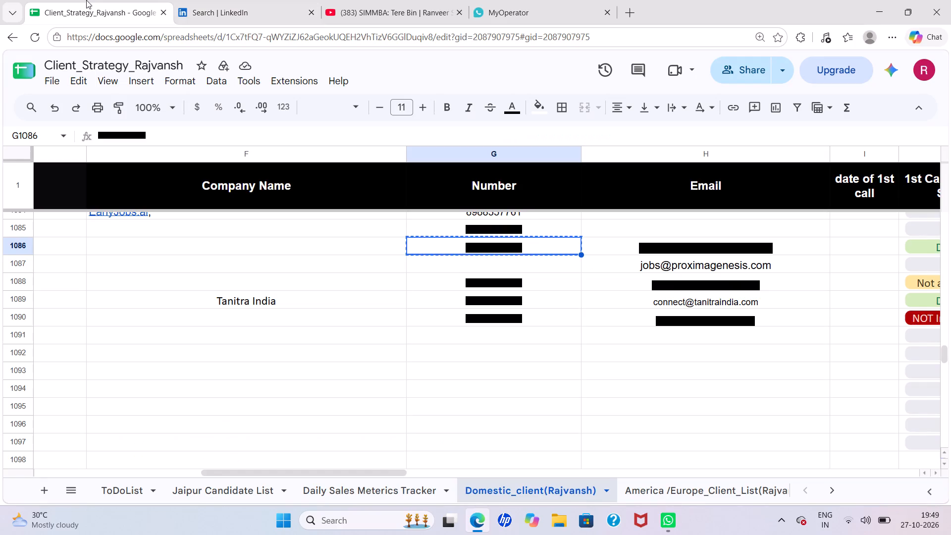
pyautogui.scroll(1, 342, 314)
pyautogui.scroll(2, 428, 281)
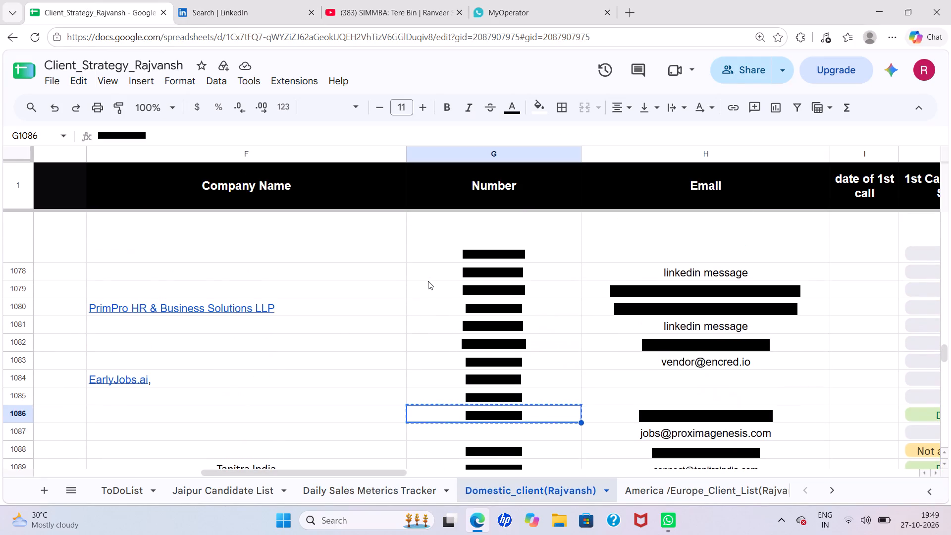
pyautogui.scroll(2, 428, 281)
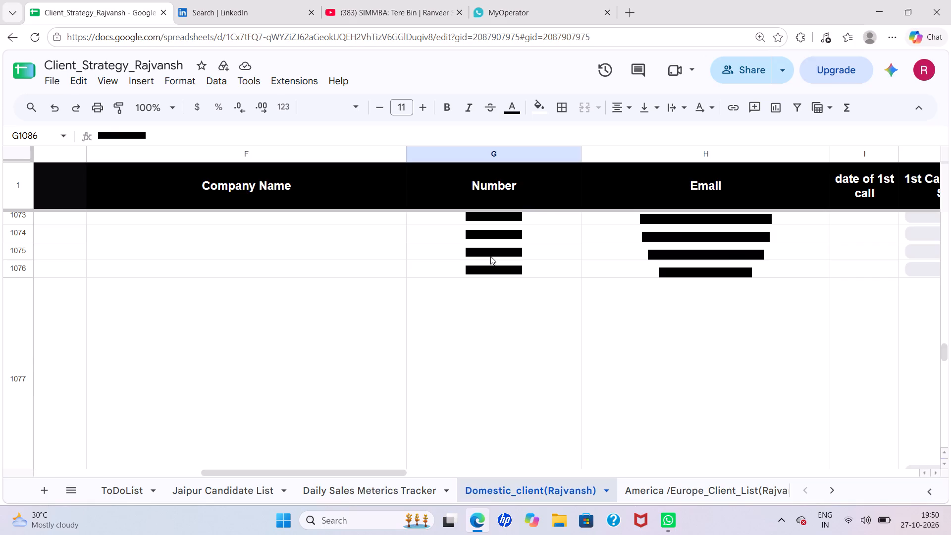
# Switch to MyOperator and open the call logs.
pyautogui.click(515, 0)
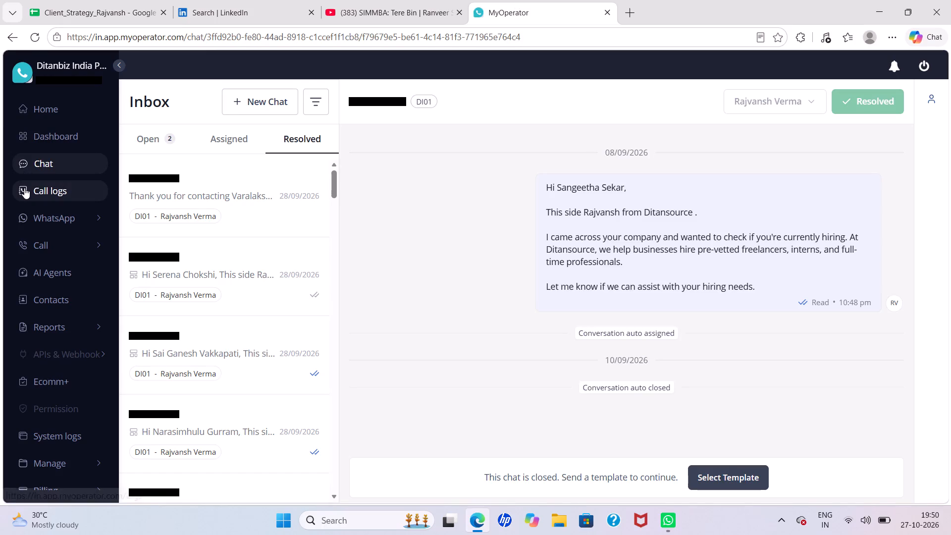
pyautogui.click(24, 188)
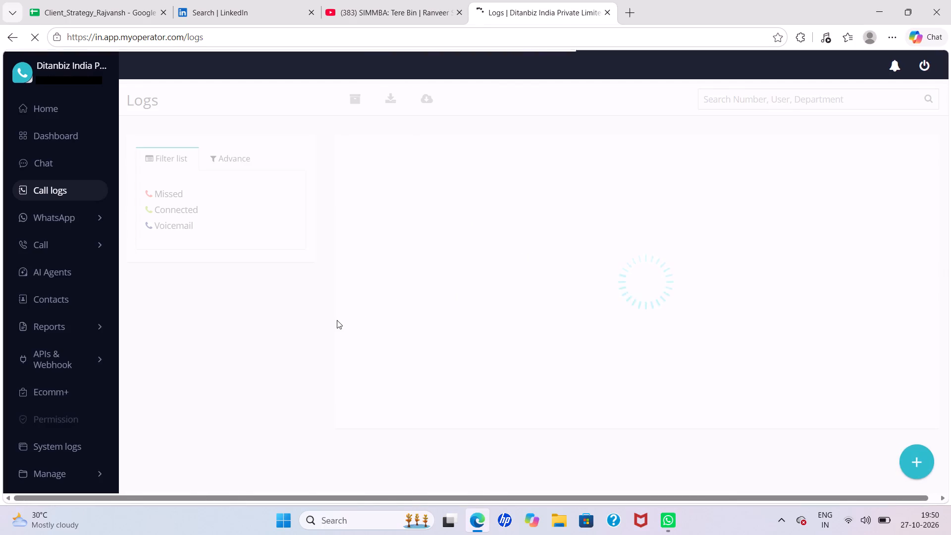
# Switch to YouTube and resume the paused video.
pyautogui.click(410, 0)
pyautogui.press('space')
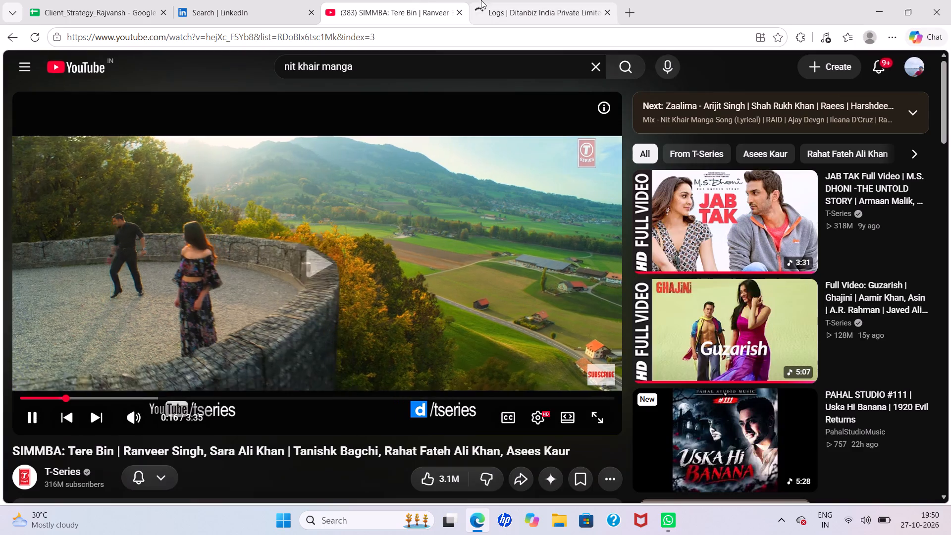
# Switch to MyOperator and look through the recent calls in the call logs.
pyautogui.click(489, 0)
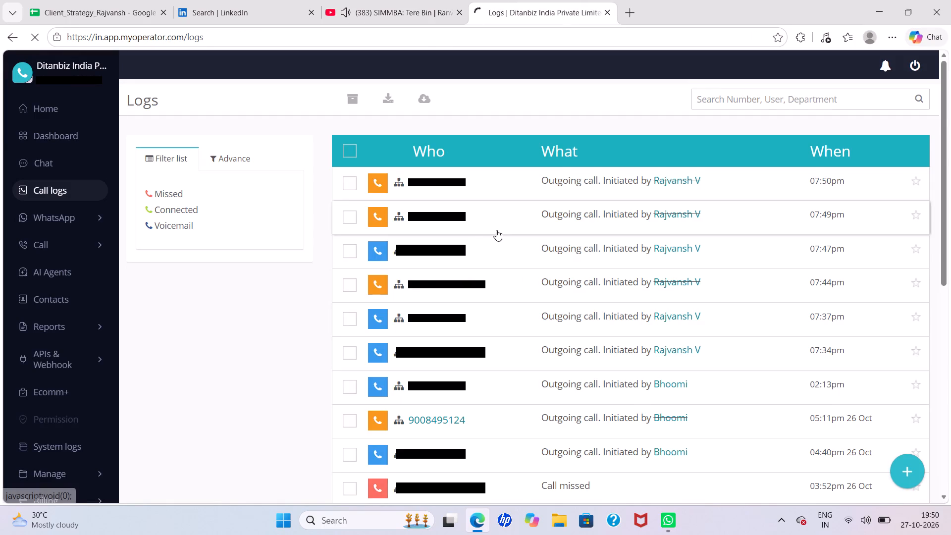
pyautogui.scroll(-4, 498, 292)
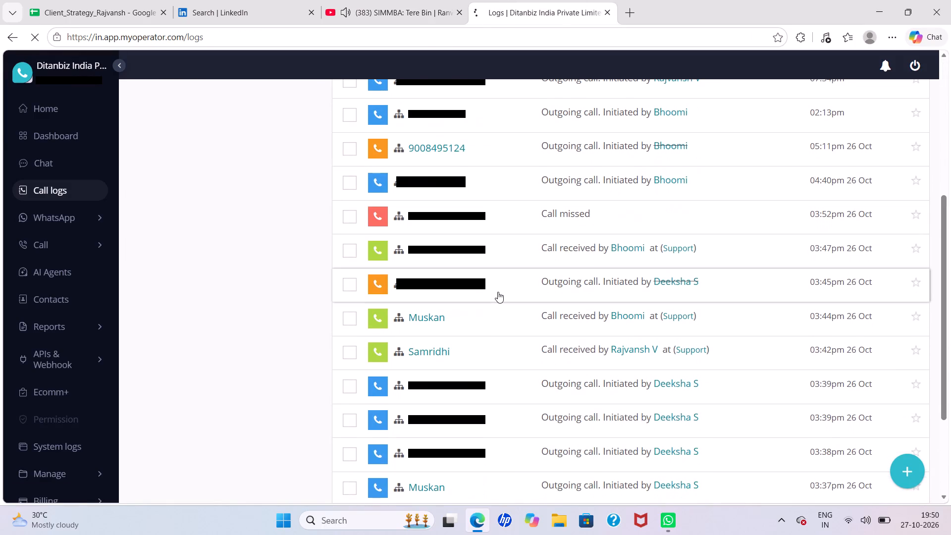
pyautogui.scroll(5, 498, 292)
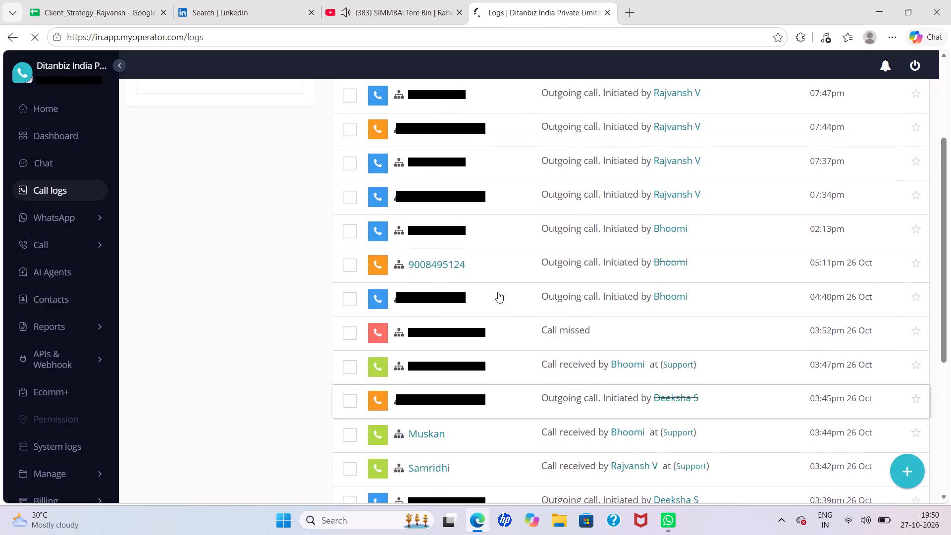
pyautogui.scroll(2, 498, 292)
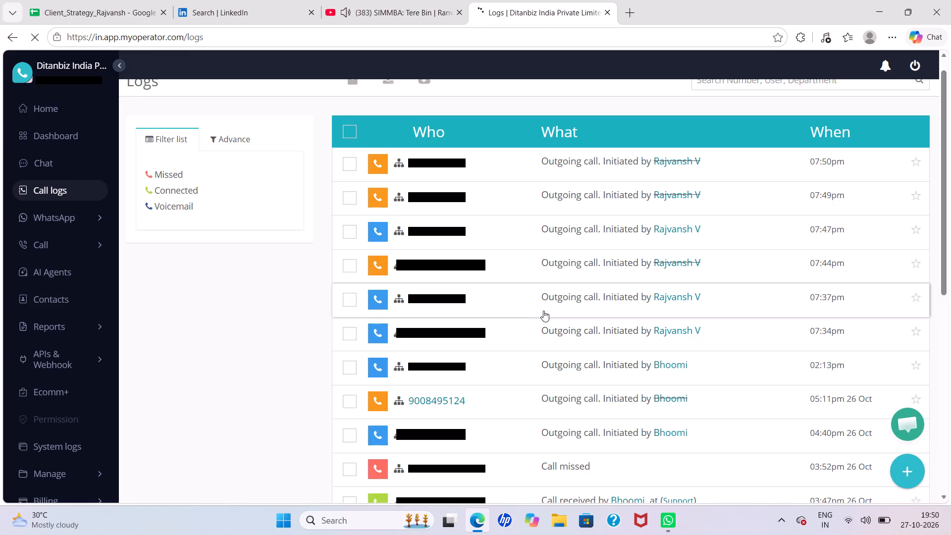
# Return to the client sheet and select the lead's number in row 1075.
pyautogui.click(269, 1)
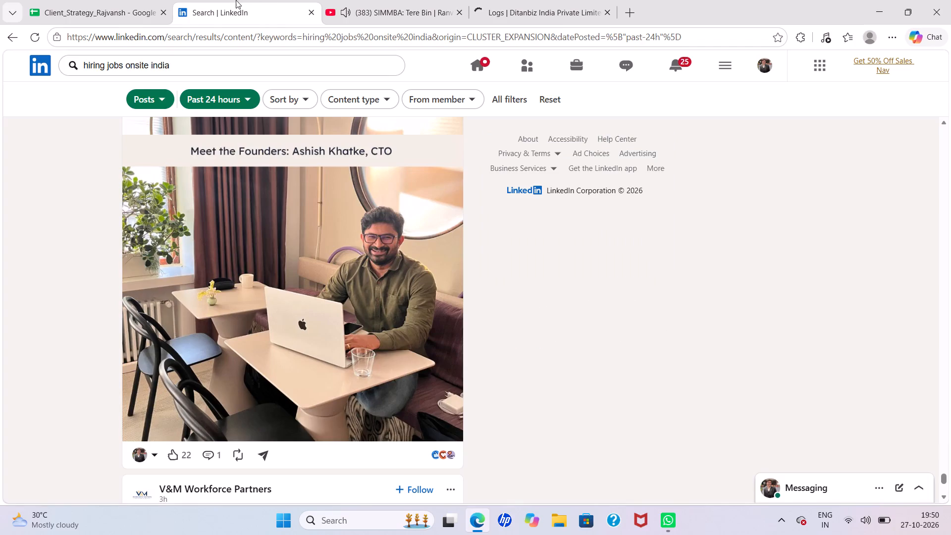
pyautogui.click(132, 0)
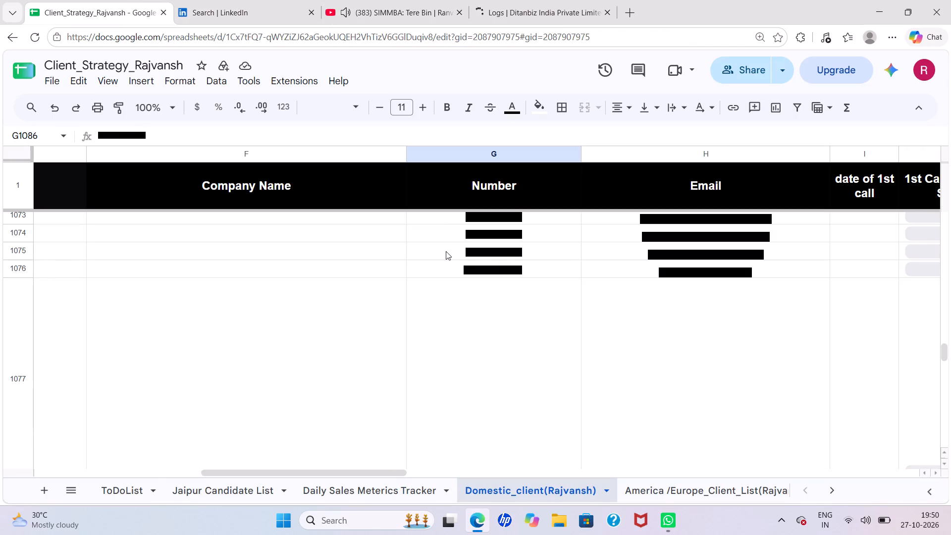
pyautogui.click(470, 256)
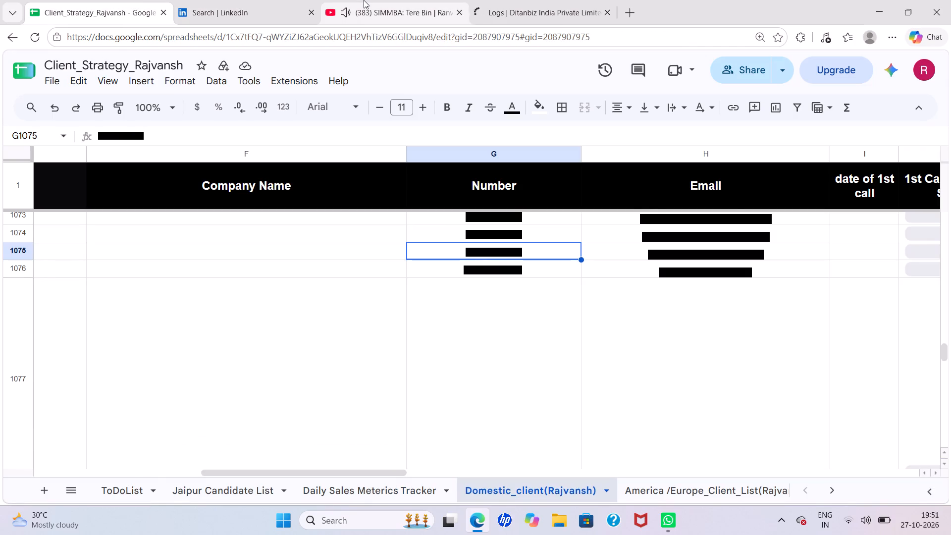
# Switch to YouTube and pause the playing video.
pyautogui.click(364, 0)
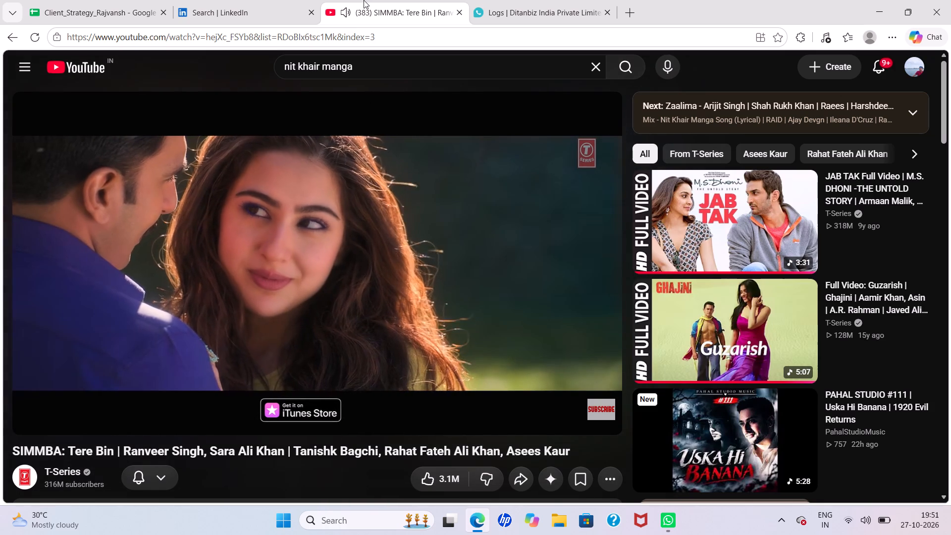
pyautogui.press('space')
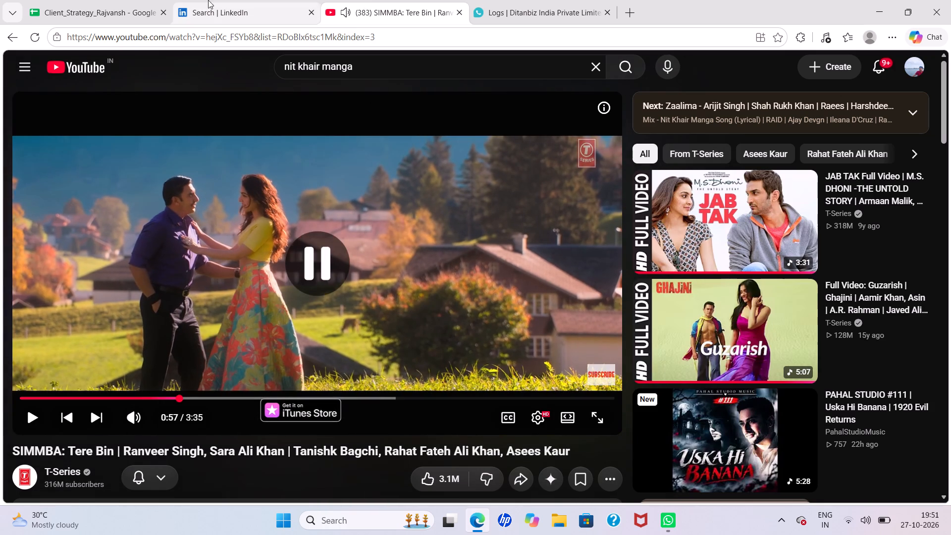
pyautogui.click(387, 0)
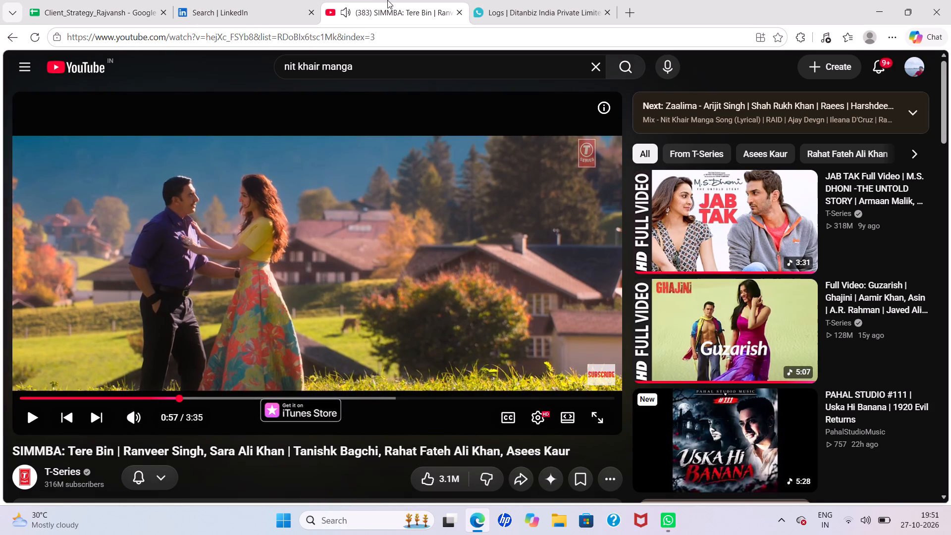
pyautogui.press('space')
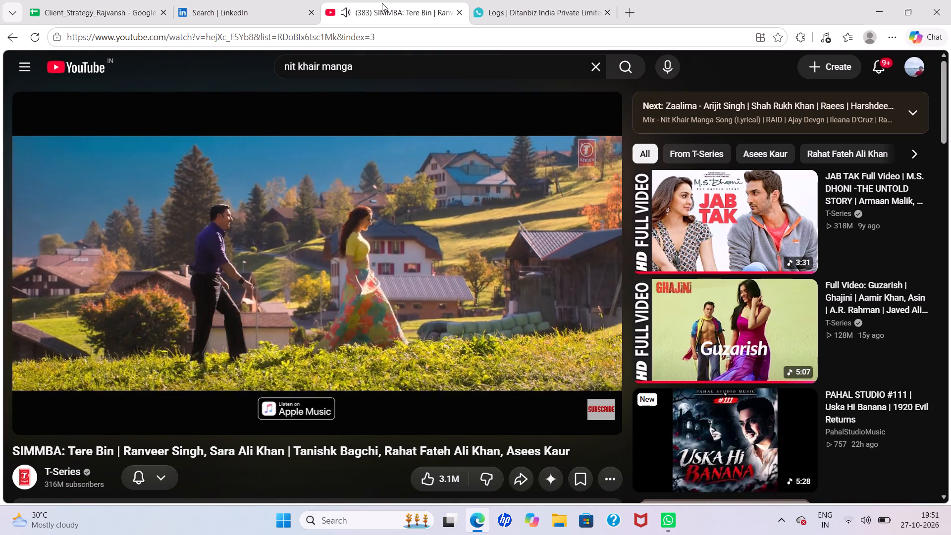
pyautogui.press('space')
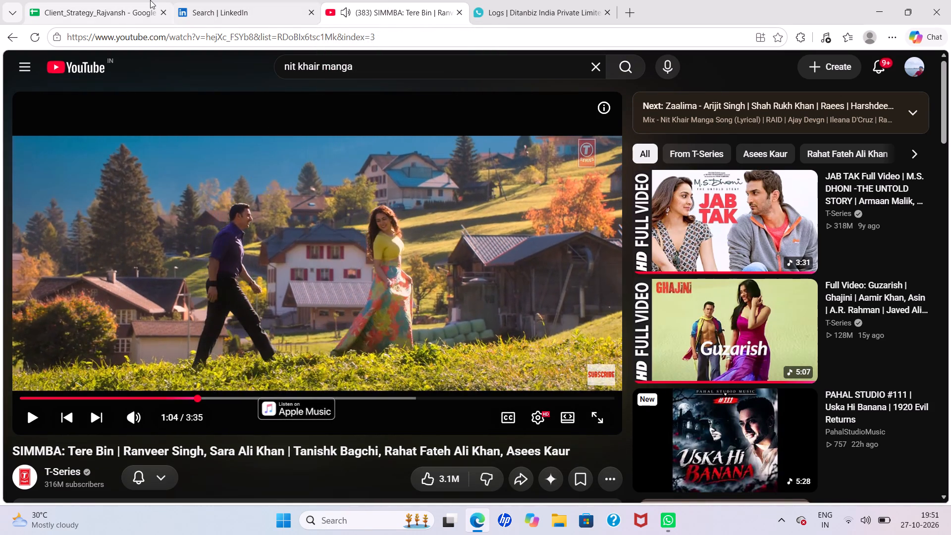
# Return to the client sheet and view the name and project details of the lead in row 1075.
pyautogui.click(150, 0)
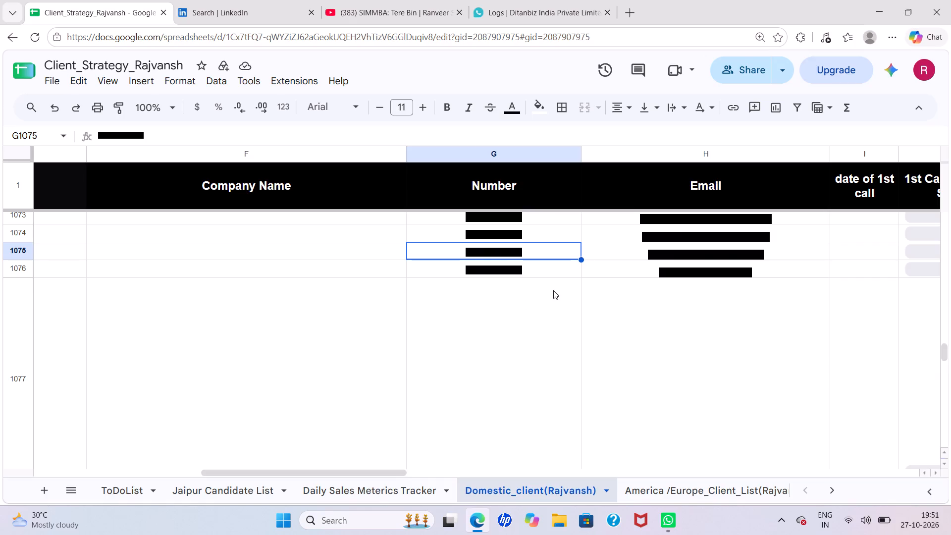
pyautogui.hscroll(2, 499, 291)
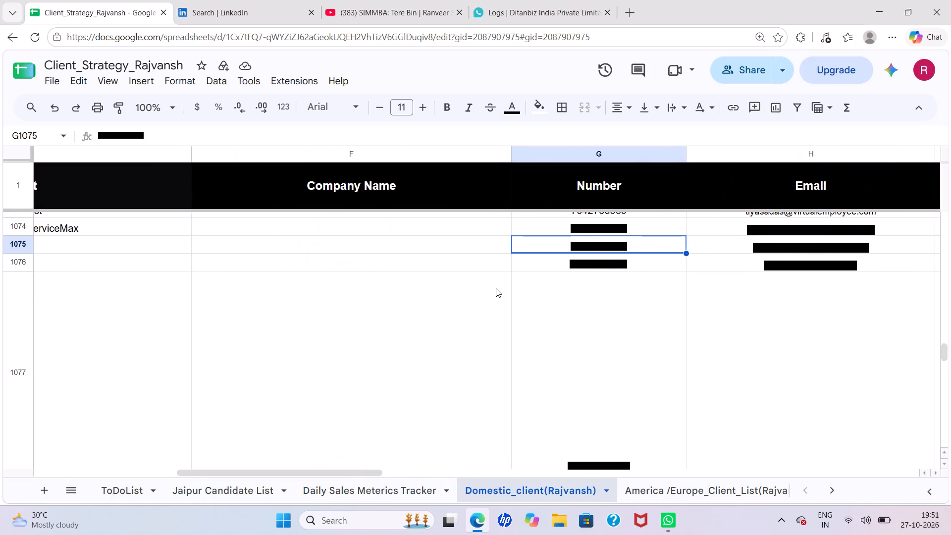
pyautogui.hscroll(7, 439, 248)
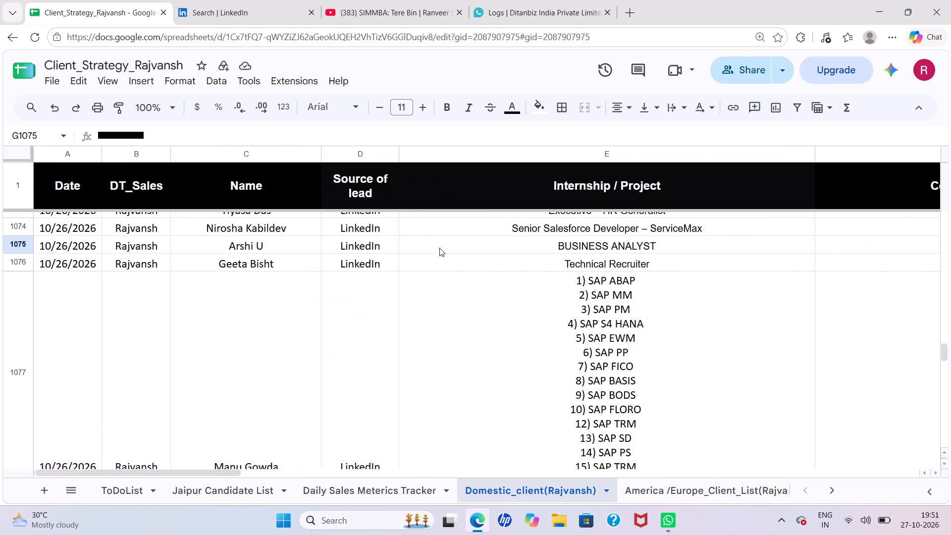
pyautogui.hscroll(1, 439, 248)
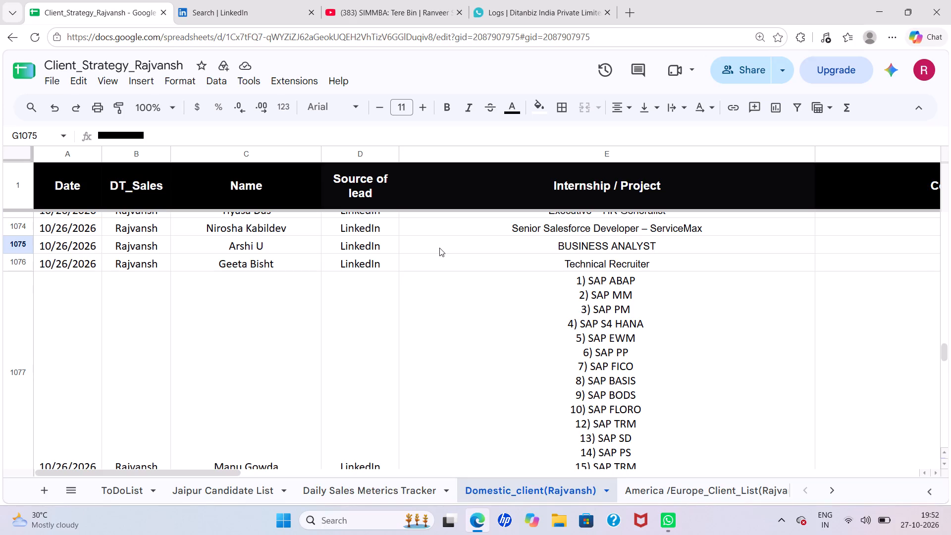
# Switch to MyOperator, reload the call logs and look through the first page of calls.
pyautogui.click(519, 0)
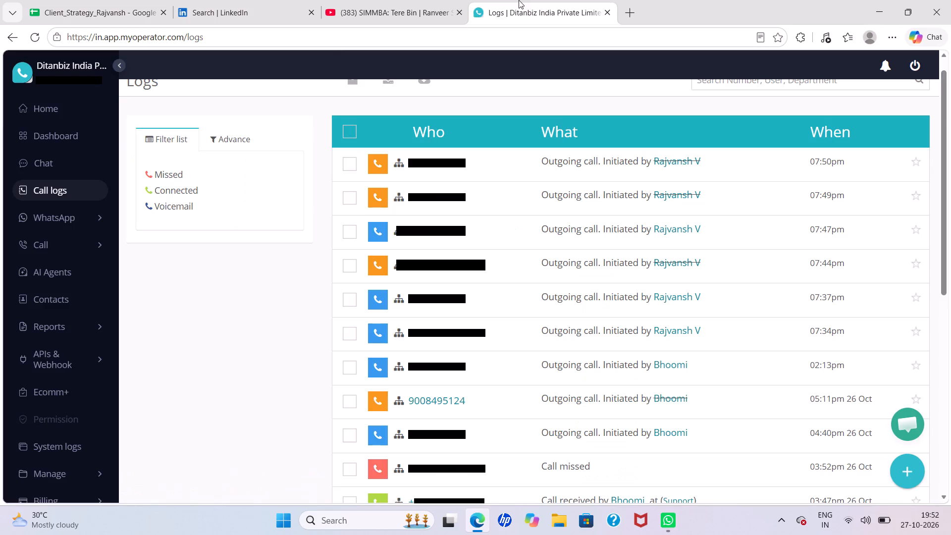
pyautogui.click(47, 176)
pyautogui.click(30, 196)
pyautogui.scroll(2, 282, 200)
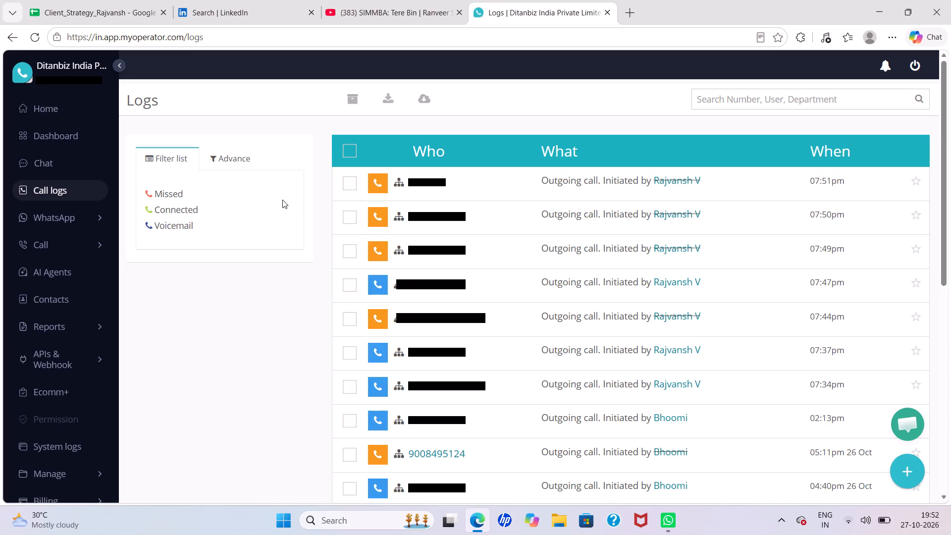
pyautogui.scroll(-4, 511, 402)
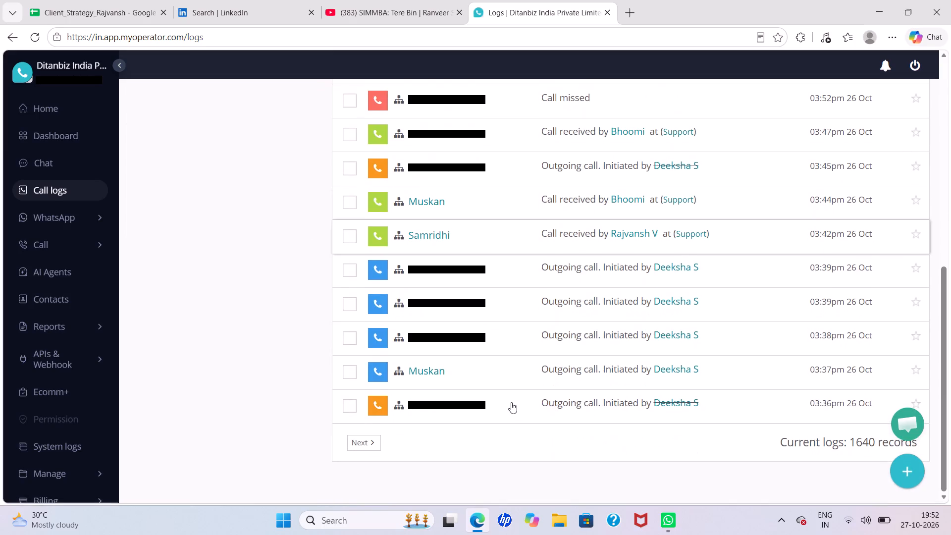
pyautogui.scroll(-2, 511, 402)
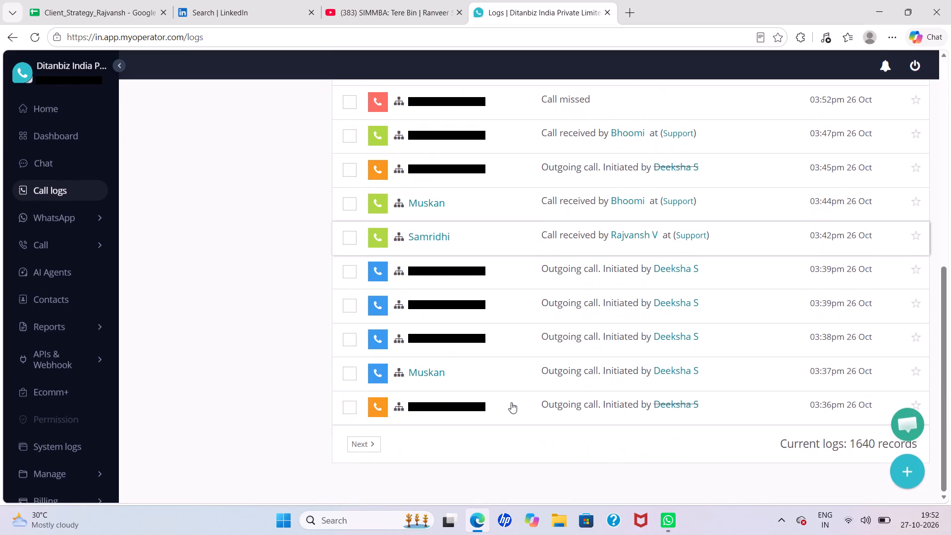
pyautogui.scroll(-1, 511, 402)
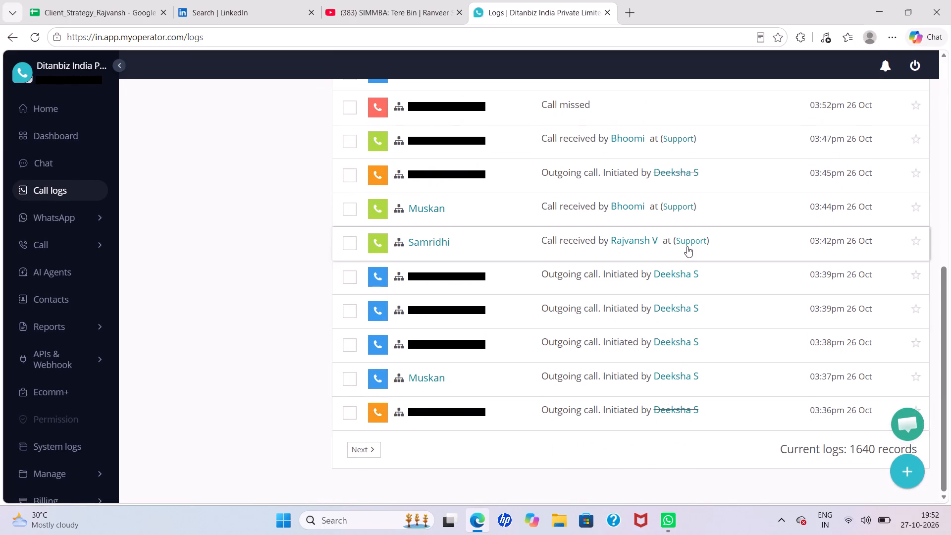
pyautogui.scroll(1, 687, 246)
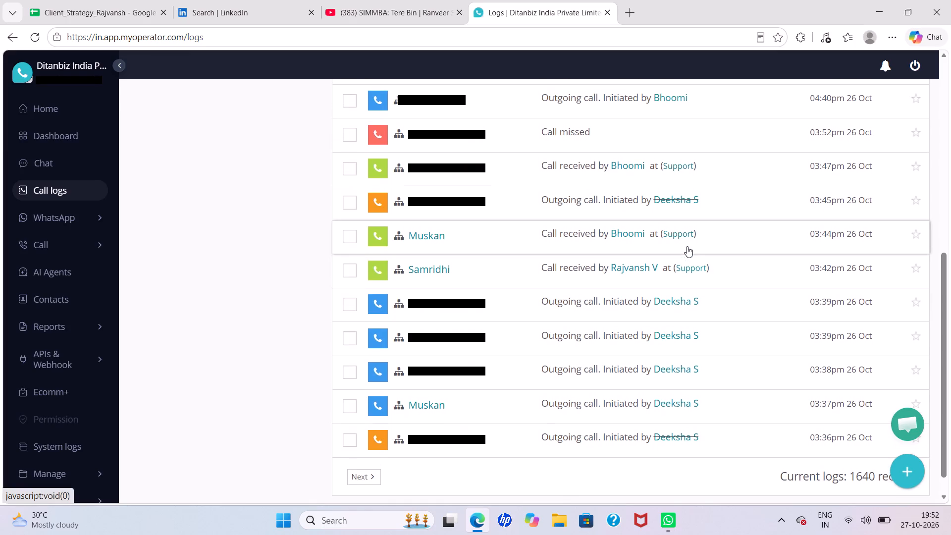
pyautogui.scroll(-1, 687, 246)
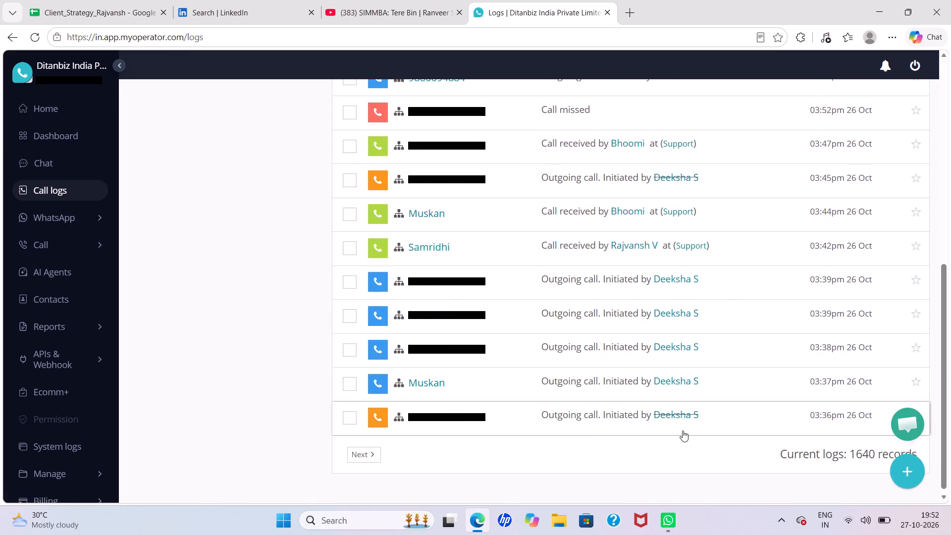
# Look through the older calls on pages 2 and 3 of the call logs.
pyautogui.click(367, 454)
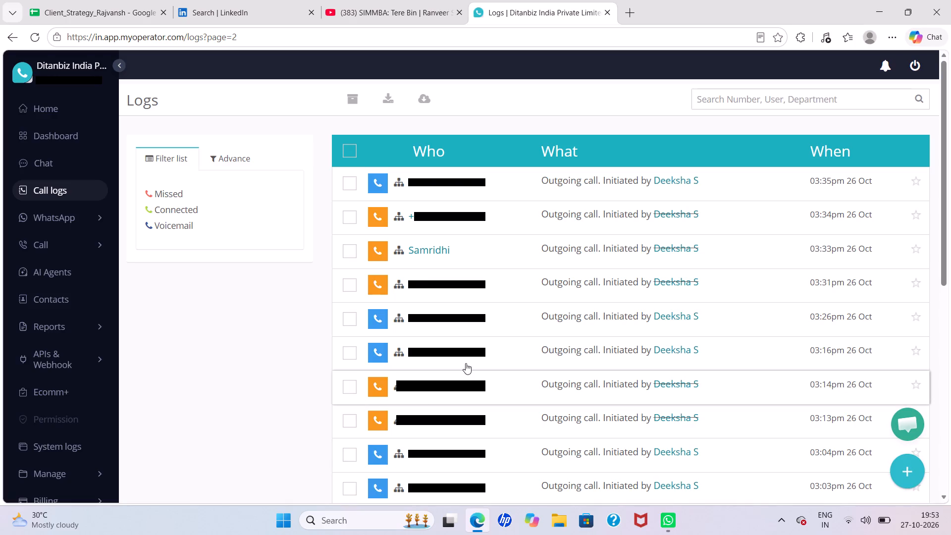
pyautogui.scroll(-1, 466, 363)
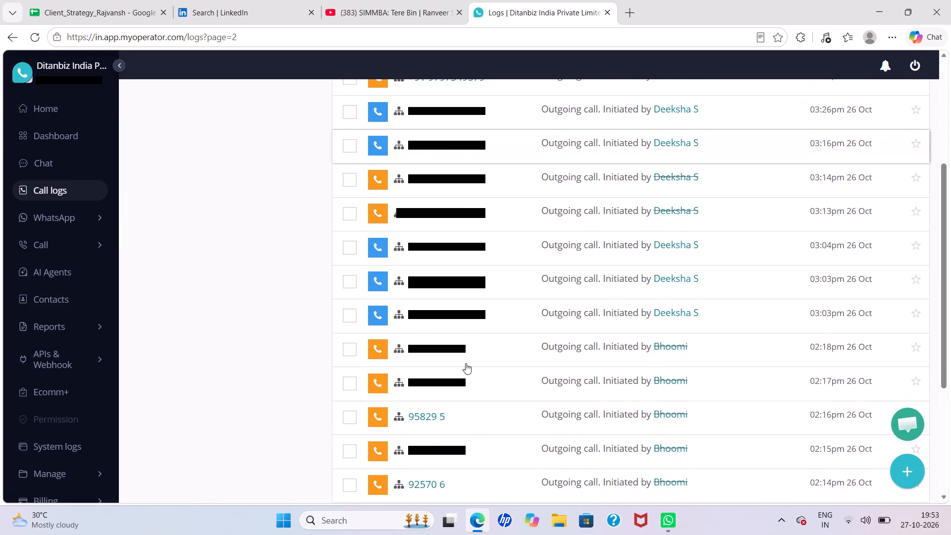
pyautogui.scroll(-4, 466, 363)
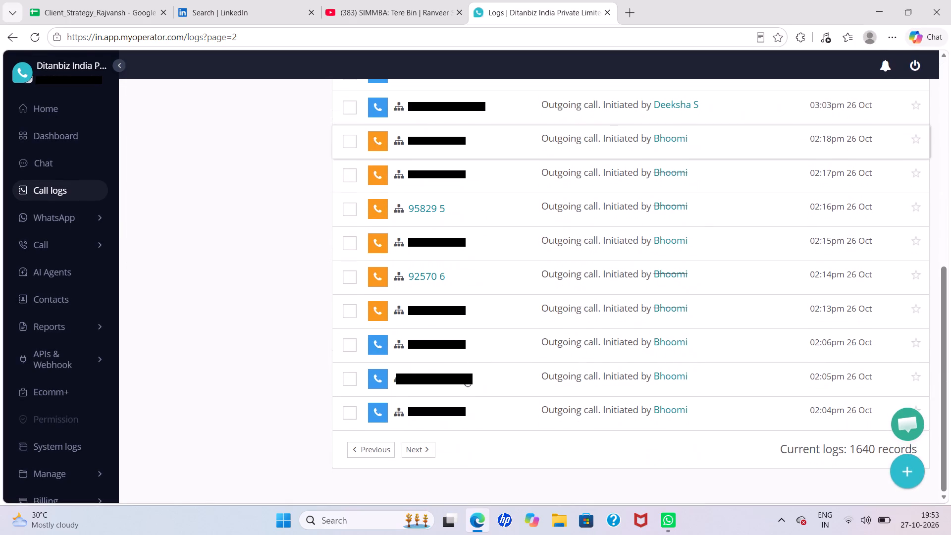
pyautogui.click(429, 455)
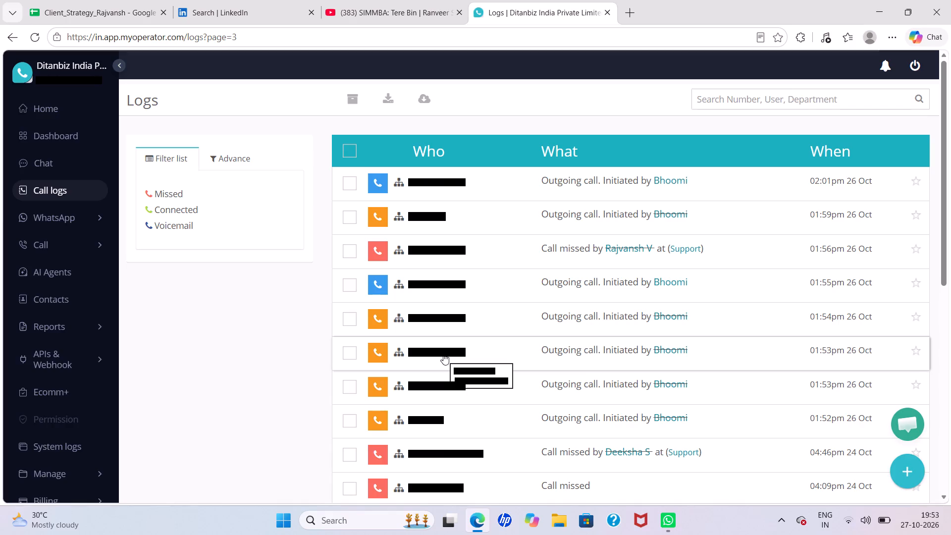
pyautogui.scroll(-1, 443, 354)
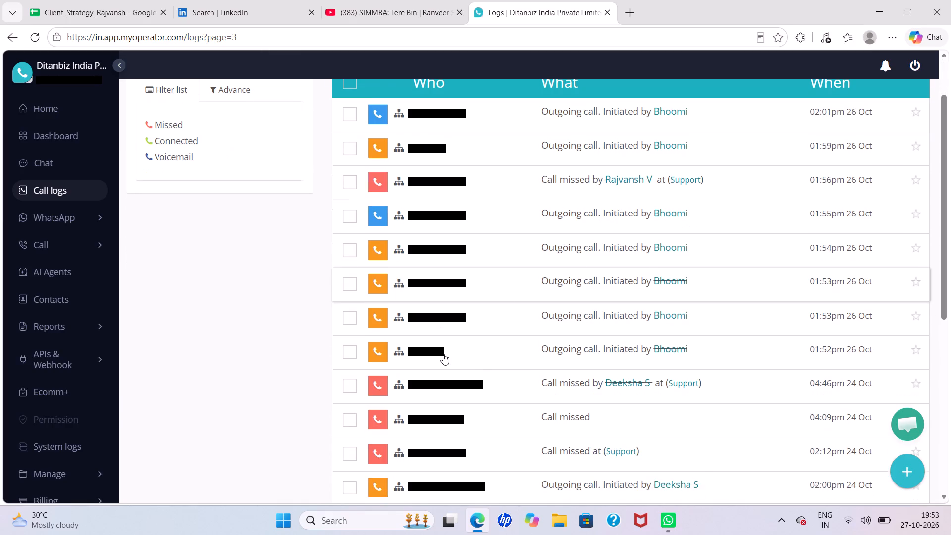
pyautogui.scroll(-1, 443, 354)
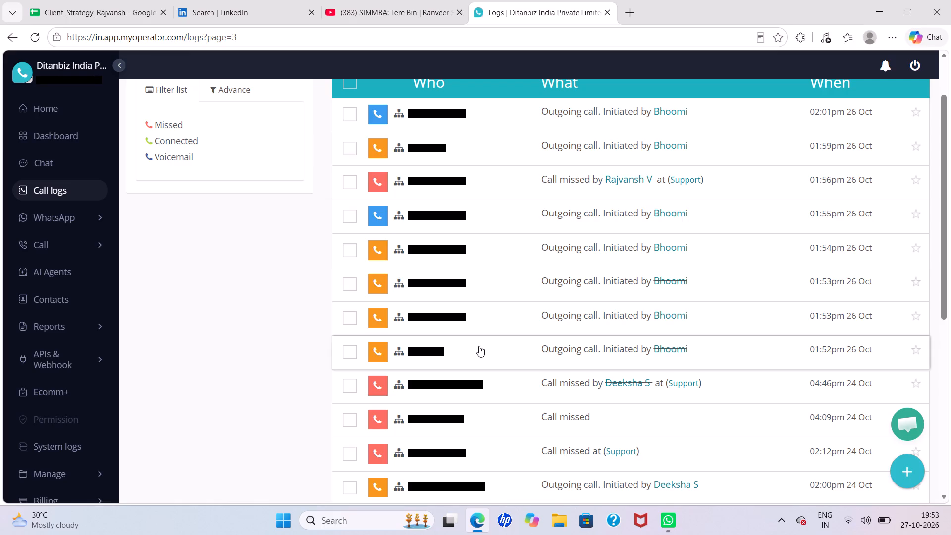
# Switch to the client sheet and set the 1st Call ReachOut Status of rows 1075 and 1076 to Not attended.
pyautogui.click(295, 0)
pyautogui.click(61, 0)
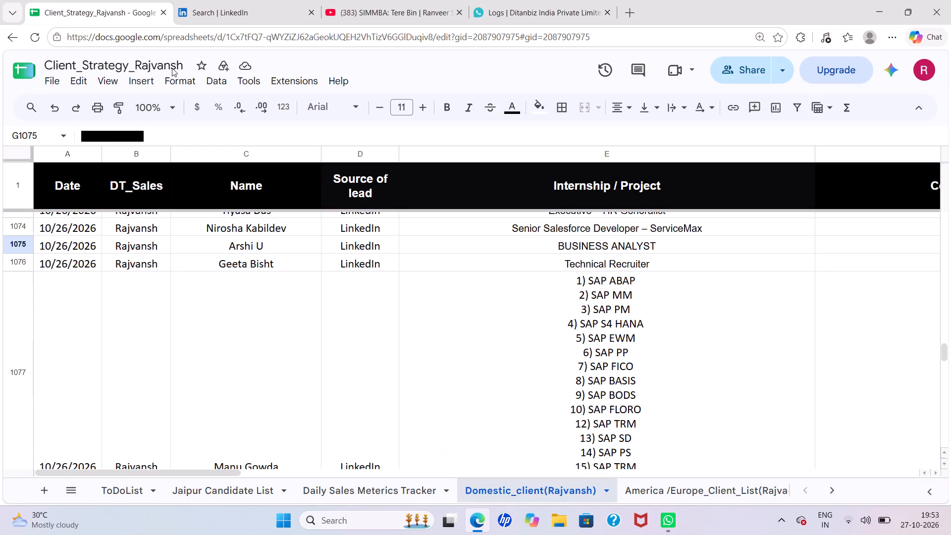
pyautogui.scroll(1, 448, 337)
pyautogui.hscroll(-3, 448, 337)
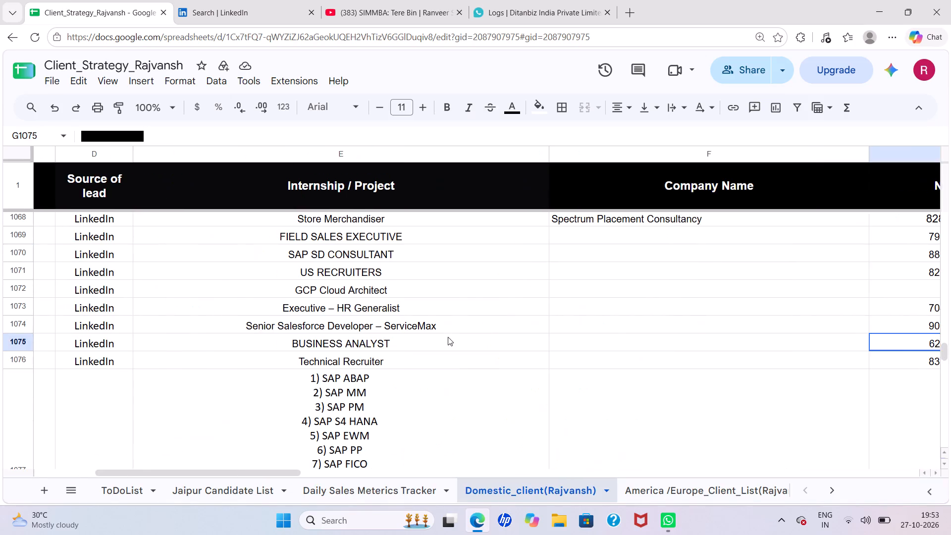
pyautogui.hscroll(-2, 448, 337)
pyautogui.hscroll(-3, 661, 319)
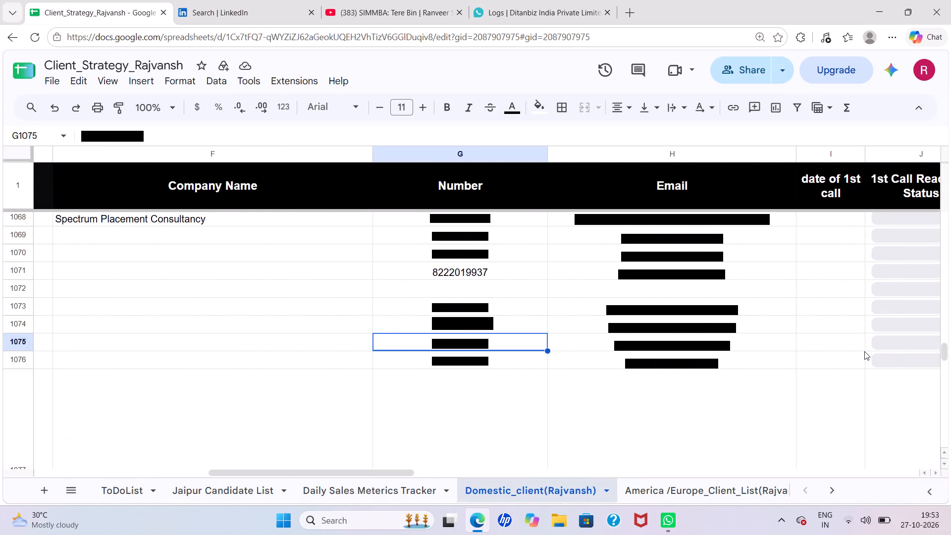
pyautogui.click(898, 346)
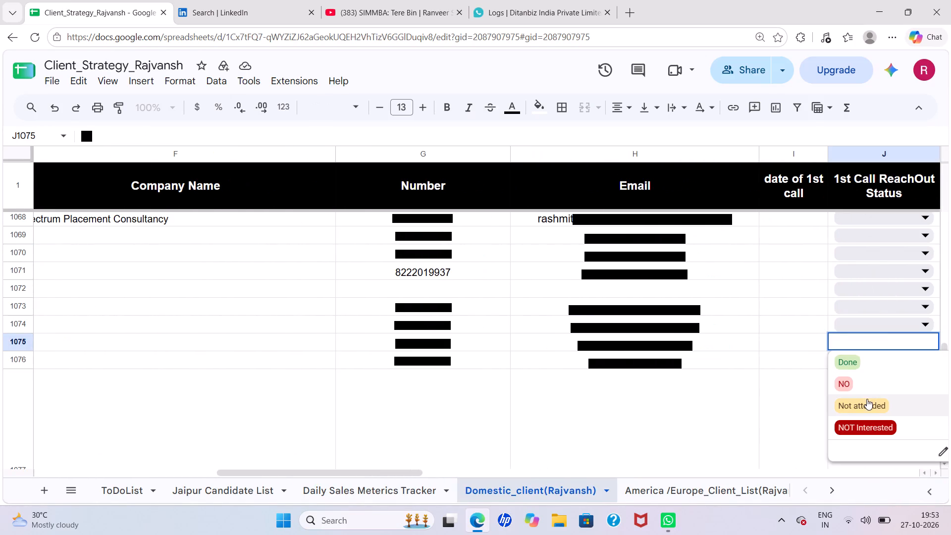
pyautogui.click(867, 399)
pyautogui.click(900, 364)
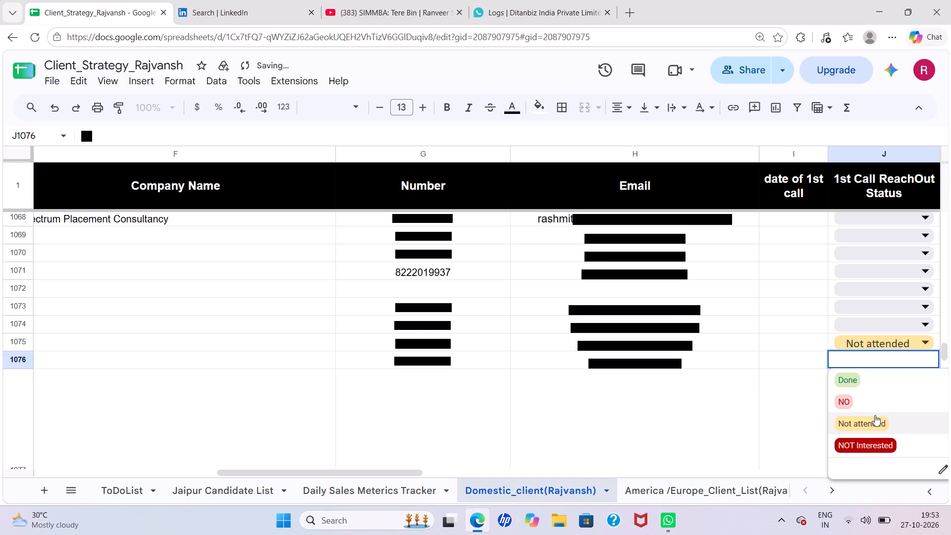
pyautogui.click(875, 415)
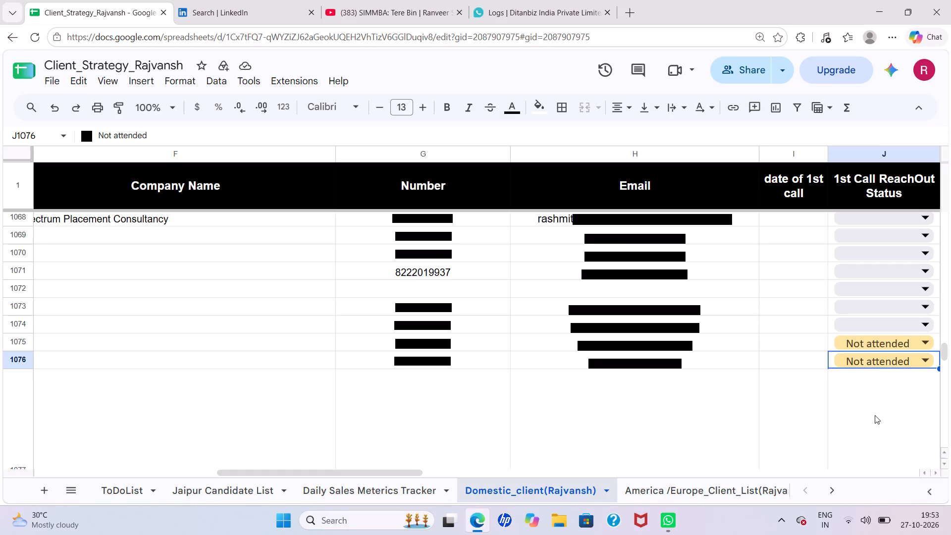
# Switch to MyOperator and reload the call logs from the first page to check the latest calls.
pyautogui.click(513, 0)
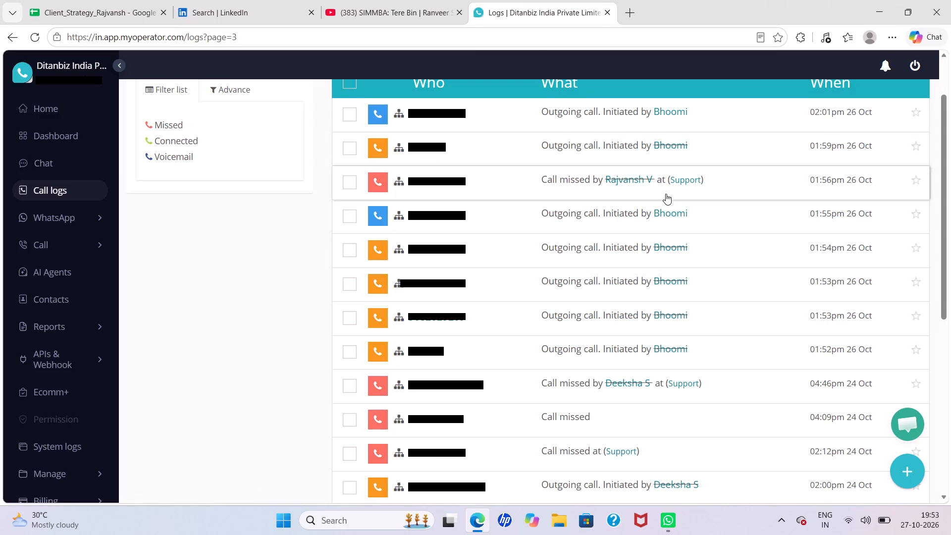
pyautogui.scroll(2, 583, 192)
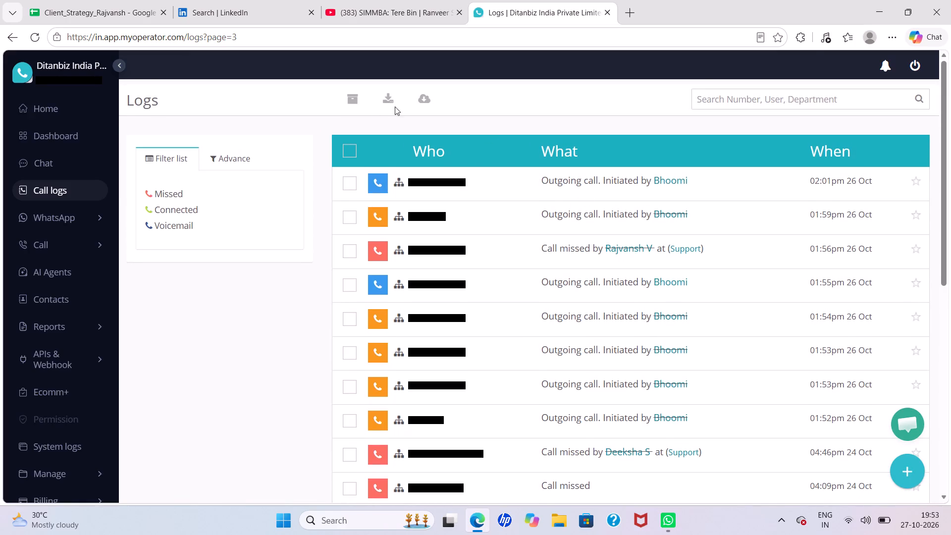
pyautogui.click(27, 192)
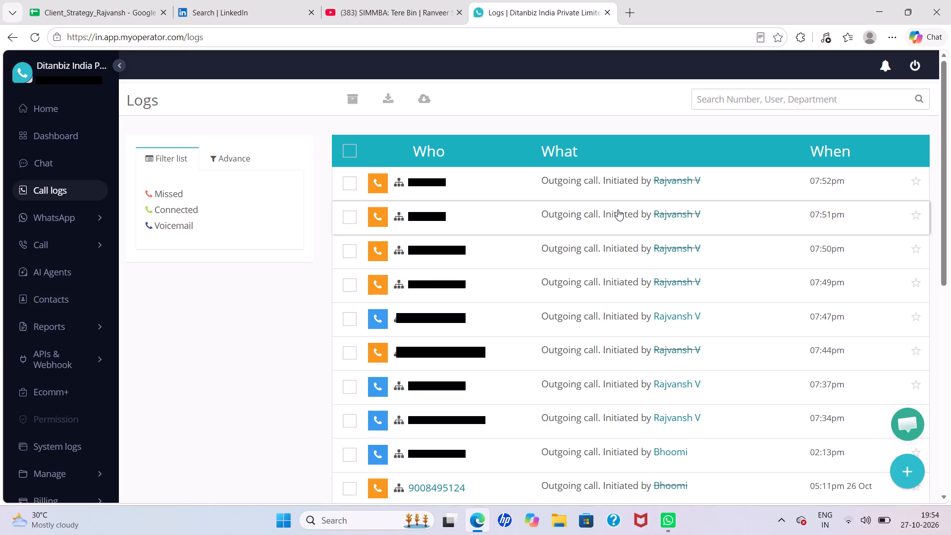
pyautogui.click(21, 188)
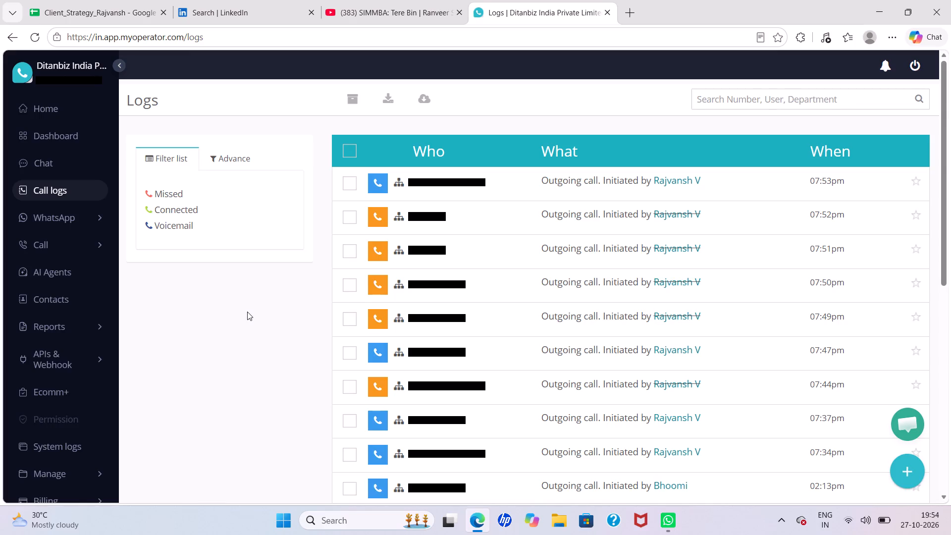
# Check the lead numbers in the client sheet against the recent outgoing calls in the MyOperator call logs.
pyautogui.click(7, 0)
pyautogui.click(42, 4)
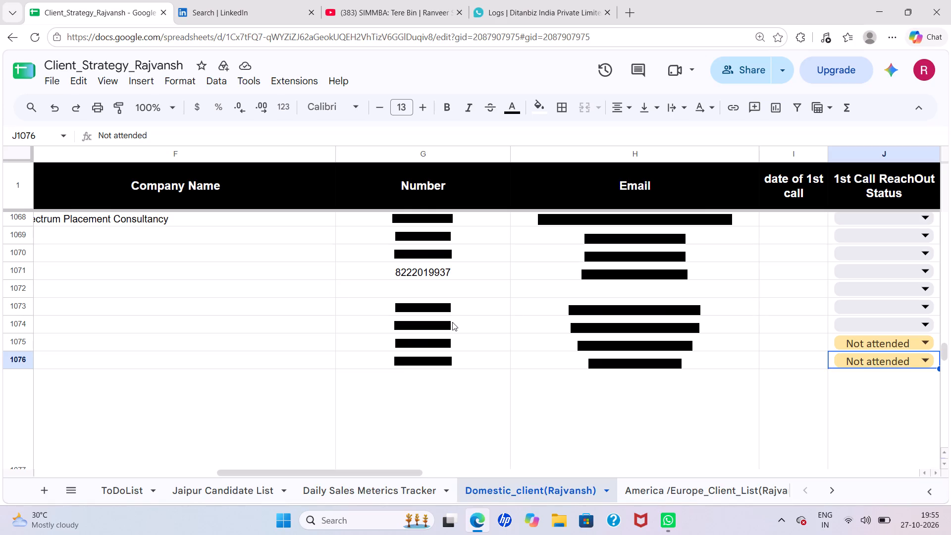
pyautogui.click(523, 0)
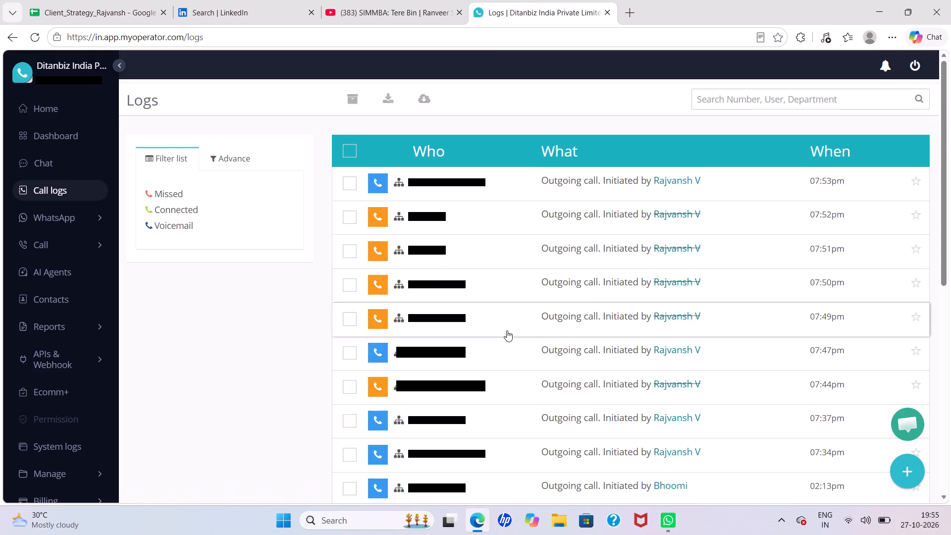
pyautogui.scroll(2, 507, 330)
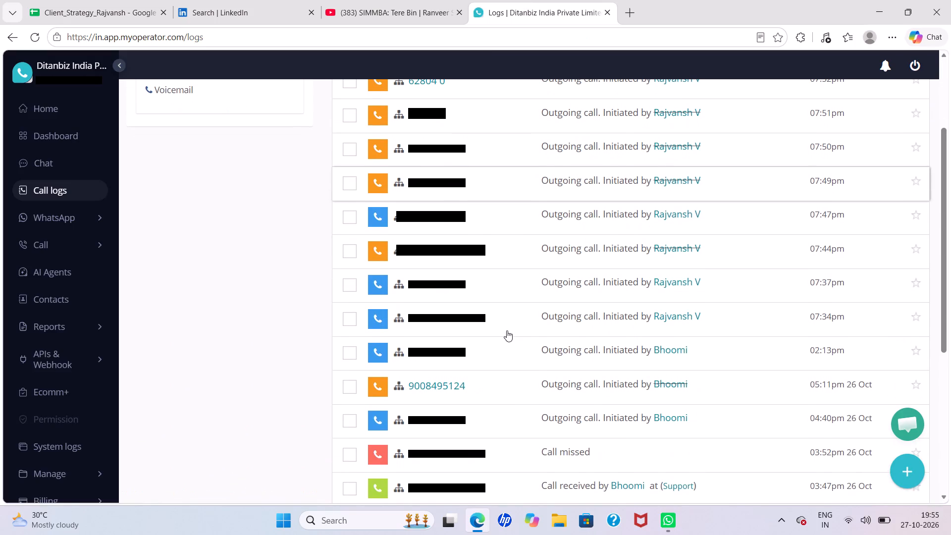
pyautogui.scroll(1, 507, 330)
pyautogui.scroll(-1, 507, 330)
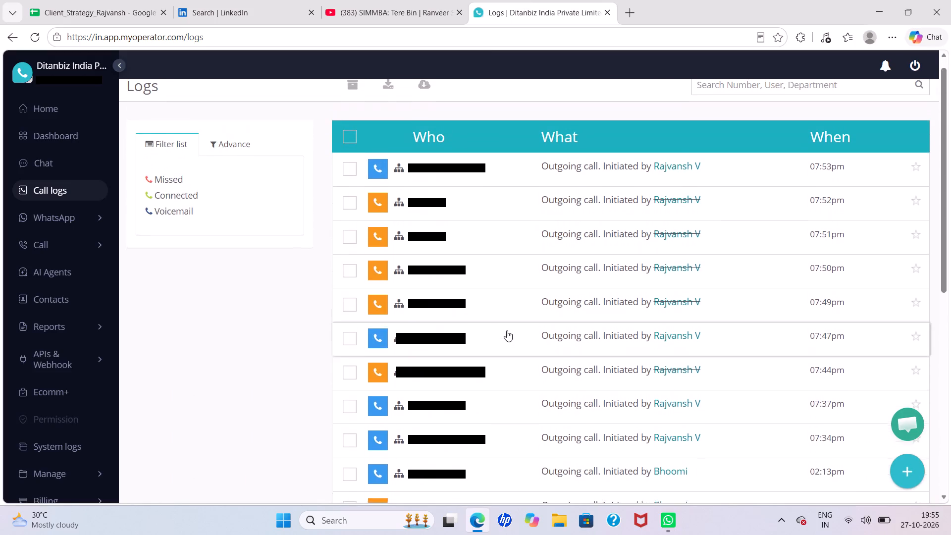
pyautogui.scroll(-1, 507, 330)
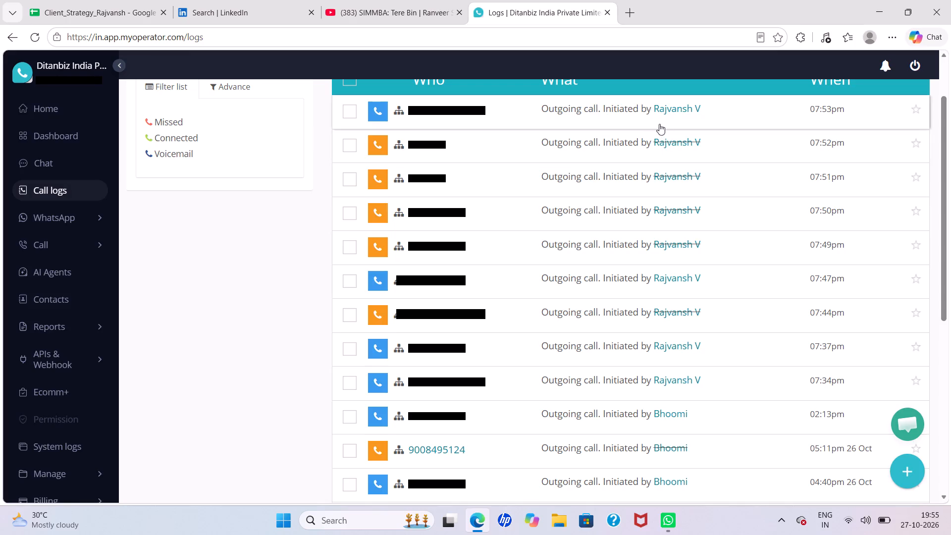
pyautogui.scroll(2, 388, 319)
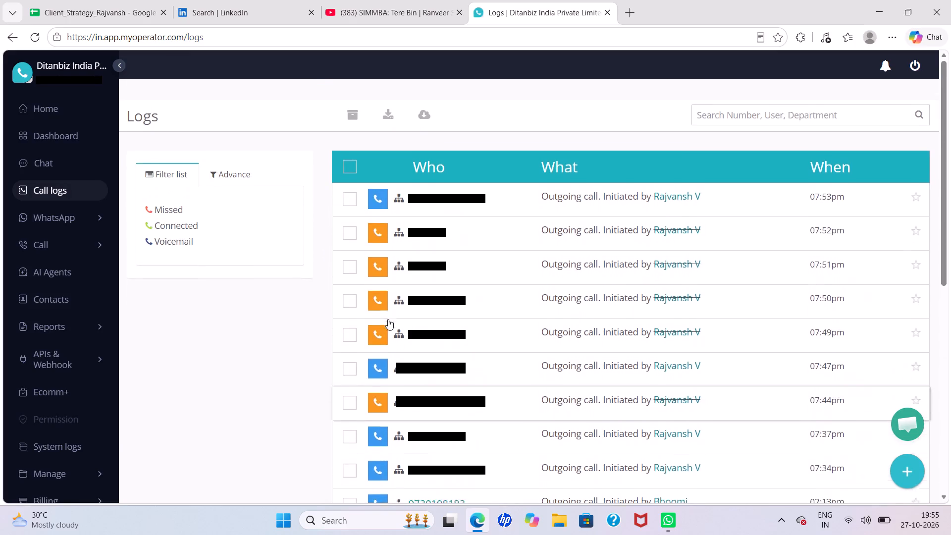
pyautogui.scroll(1, 367, 420)
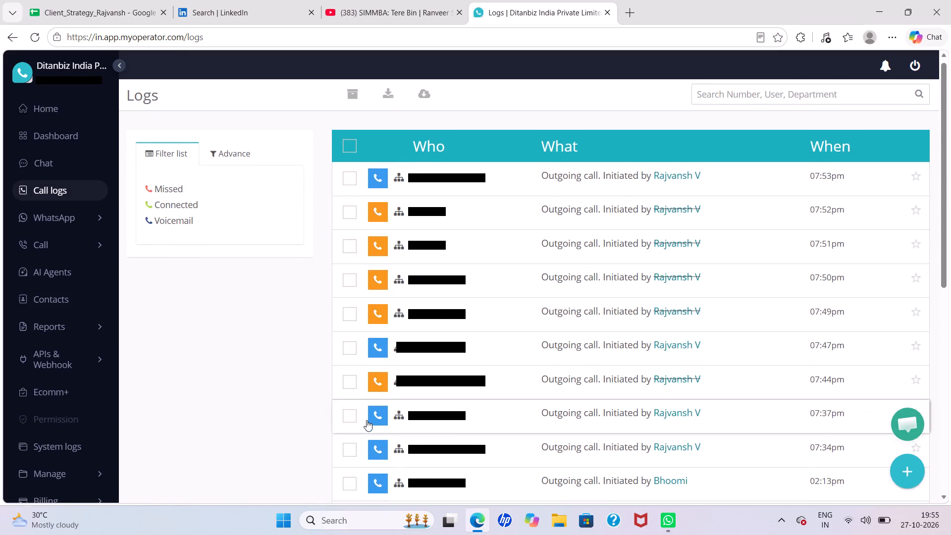
pyautogui.scroll(1, 367, 420)
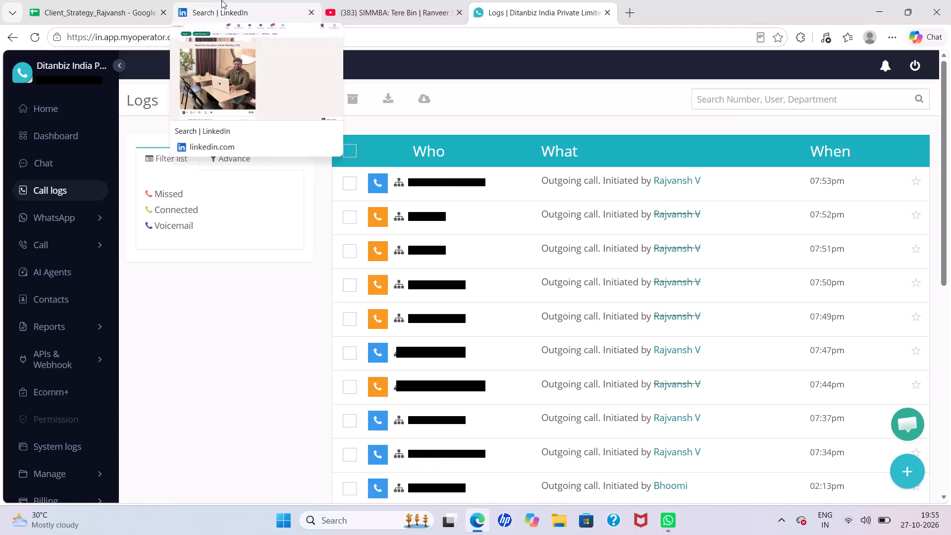
# Return to the client sheet and set the 1st Call ReachOut Status of row 1074 to Not attended.
pyautogui.click(124, 0)
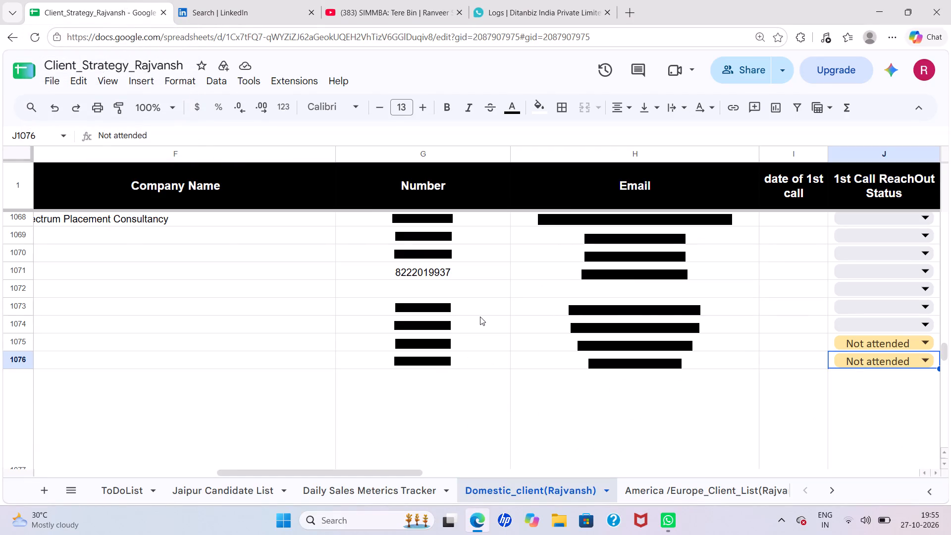
pyautogui.hscroll(5, 480, 317)
pyautogui.hscroll(-1, 480, 317)
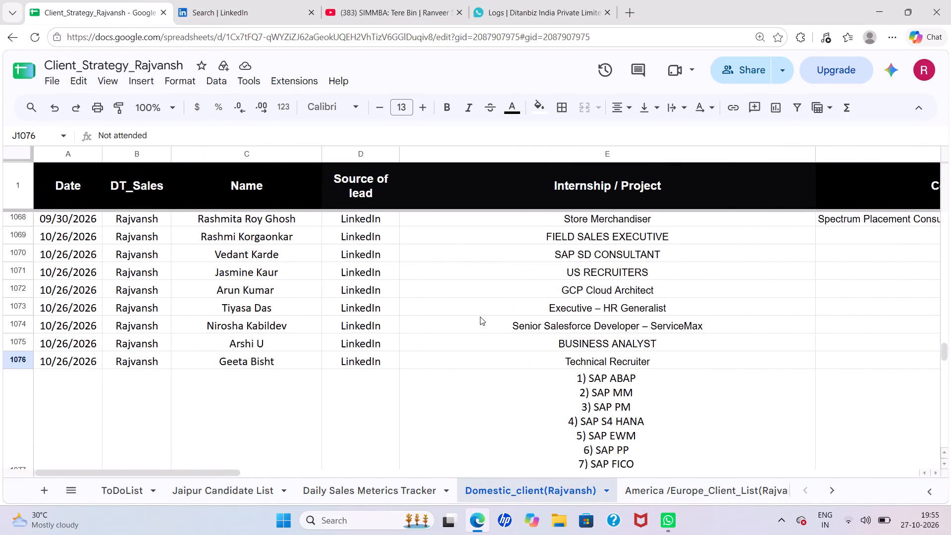
pyautogui.hscroll(-1, 480, 317)
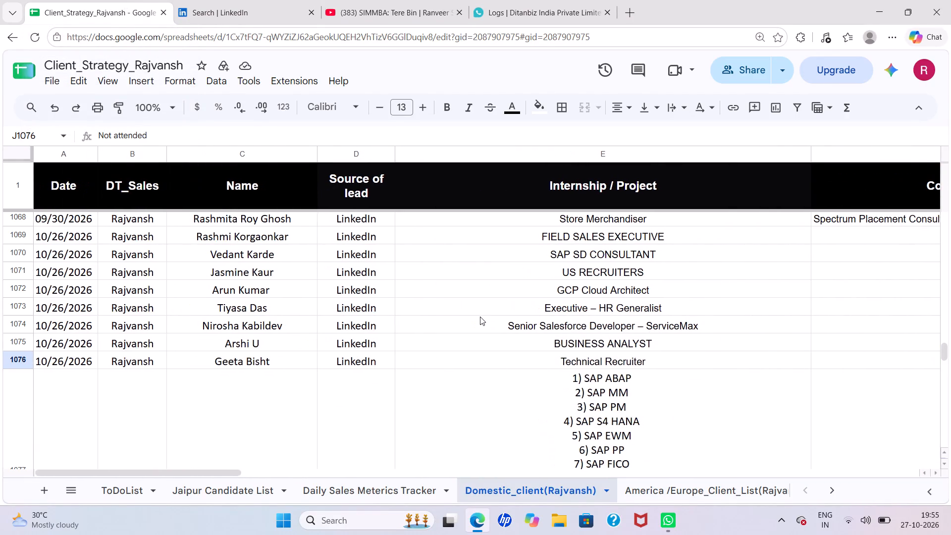
pyautogui.hscroll(-2, 480, 317)
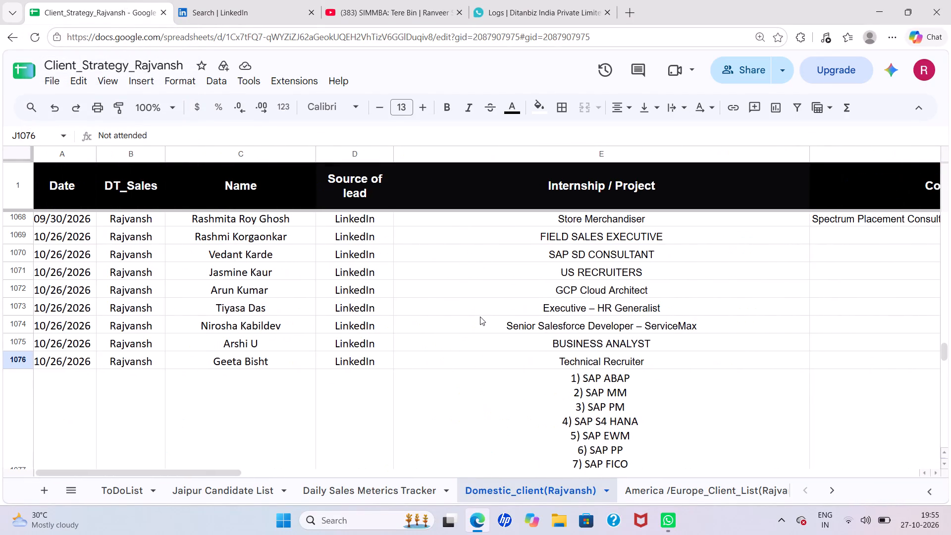
pyautogui.hscroll(-1, 480, 317)
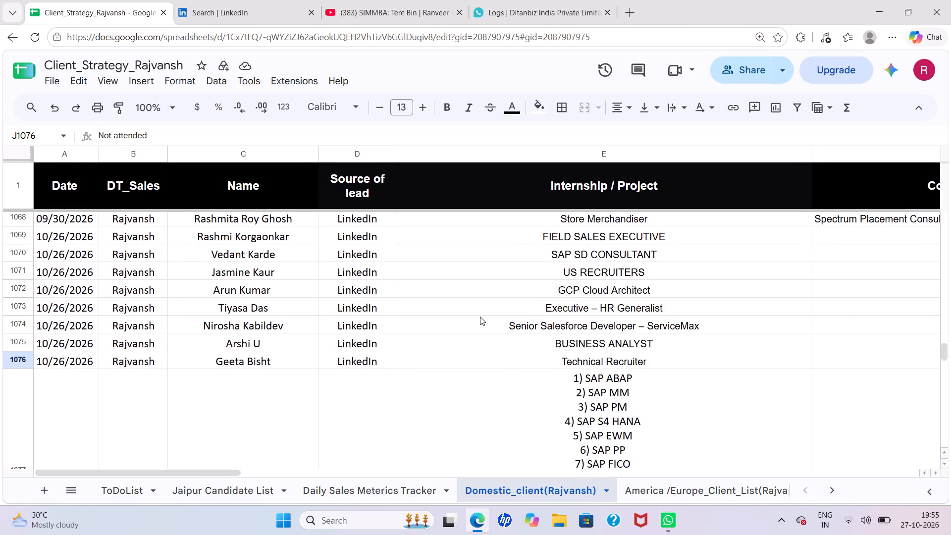
pyautogui.hscroll(-1, 480, 317)
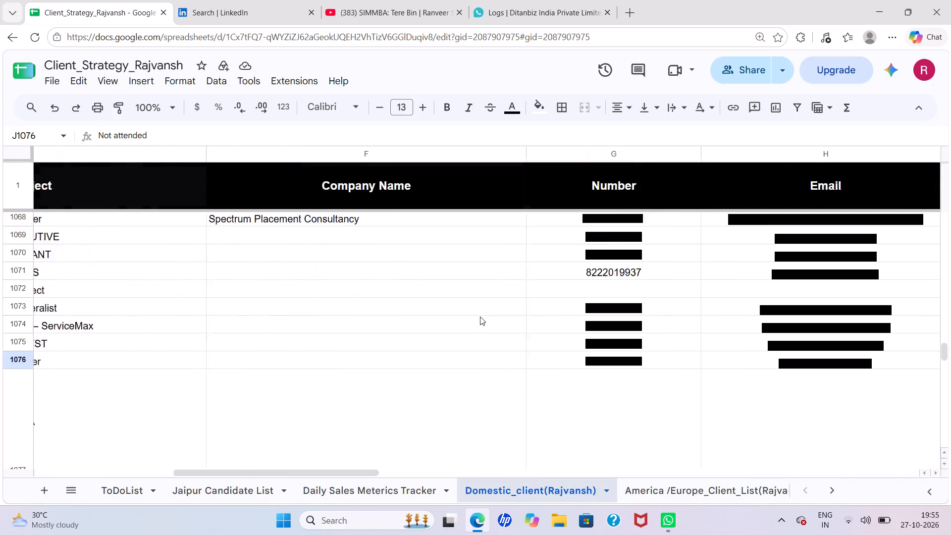
pyautogui.hscroll(-1, 480, 317)
pyautogui.click(561, 318)
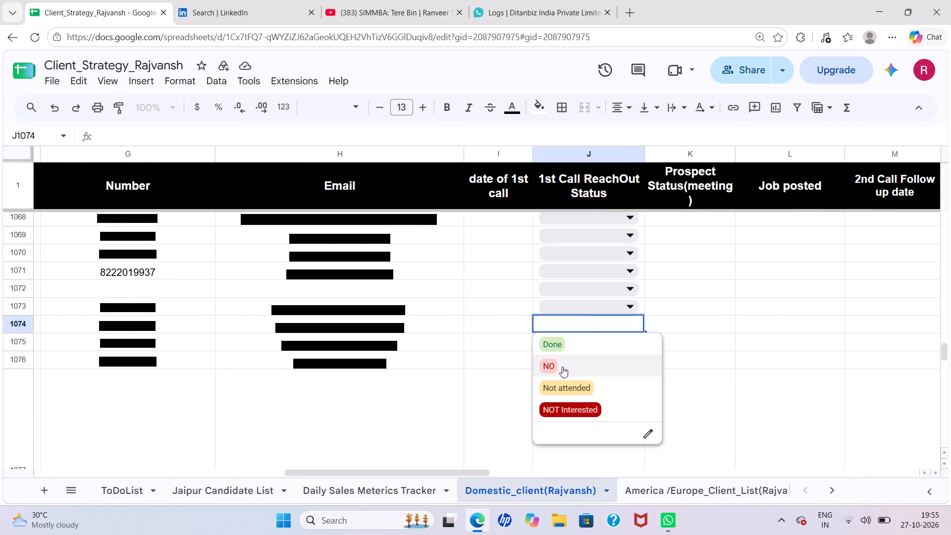
pyautogui.click(562, 378)
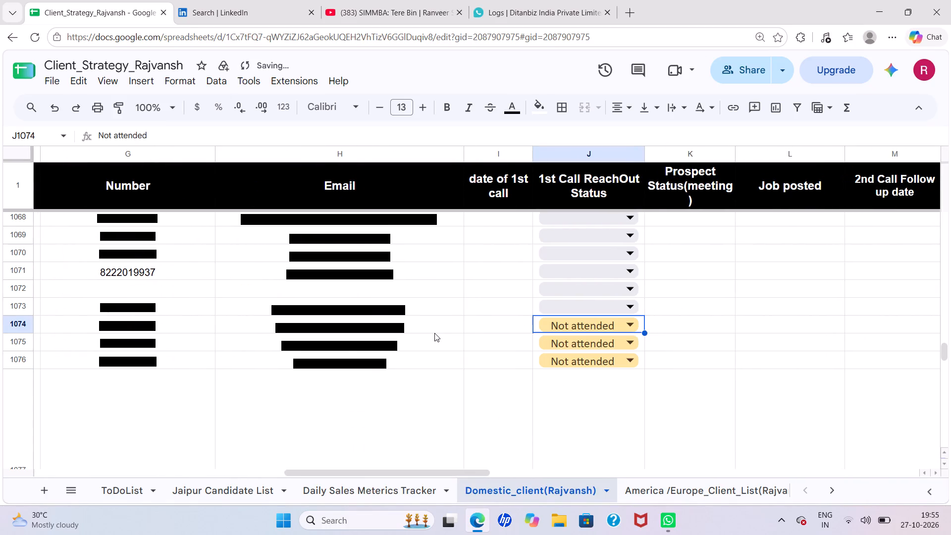
# Look through the contact details and call statuses of the leads below row 1076.
pyautogui.scroll(-5, 434, 333)
pyautogui.hscroll(-1, 434, 333)
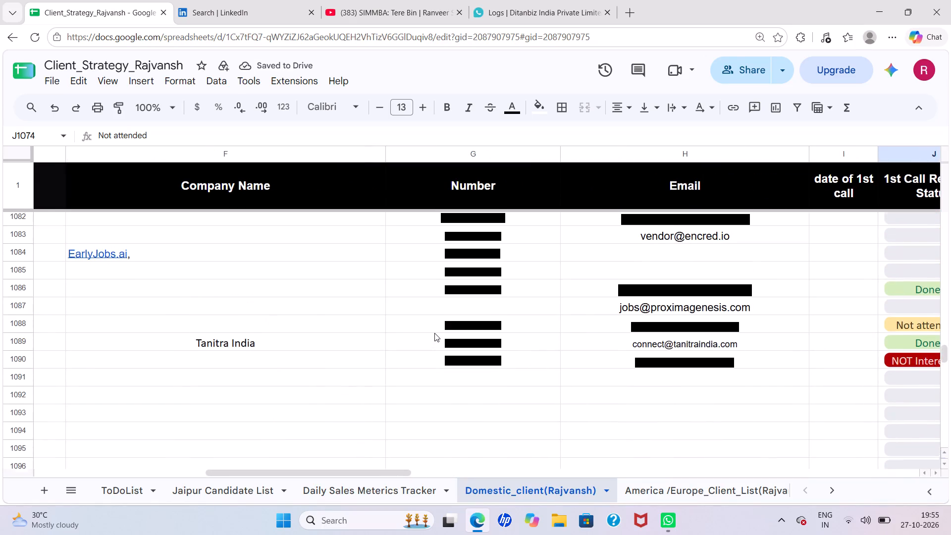
pyautogui.hscroll(-1, 434, 333)
pyautogui.scroll(1, 434, 333)
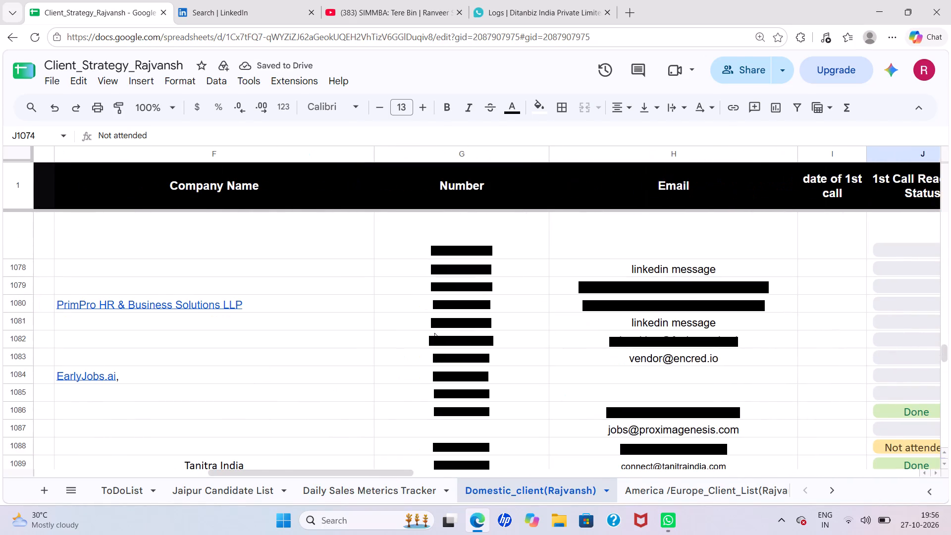
# Switch to MyOperator and reload the call logs.
pyautogui.click(482, 0)
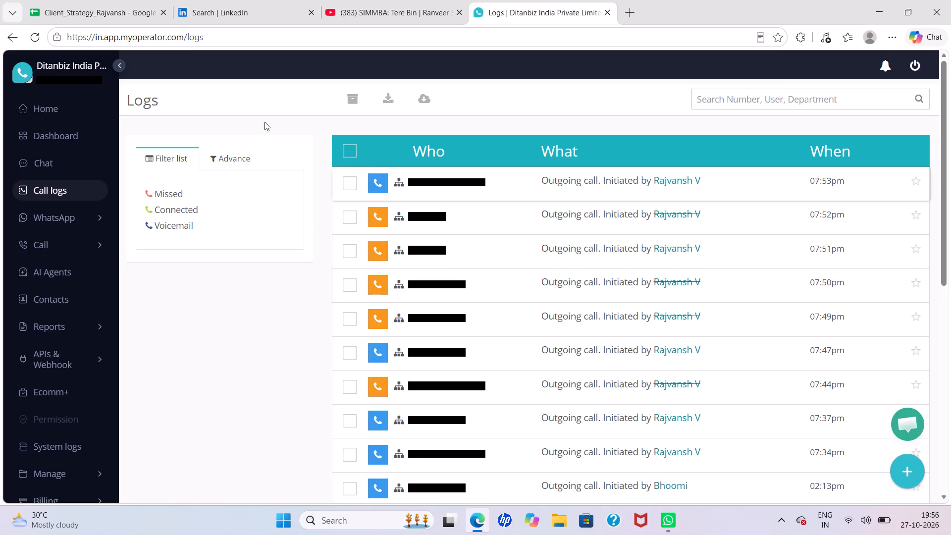
pyautogui.click(23, 193)
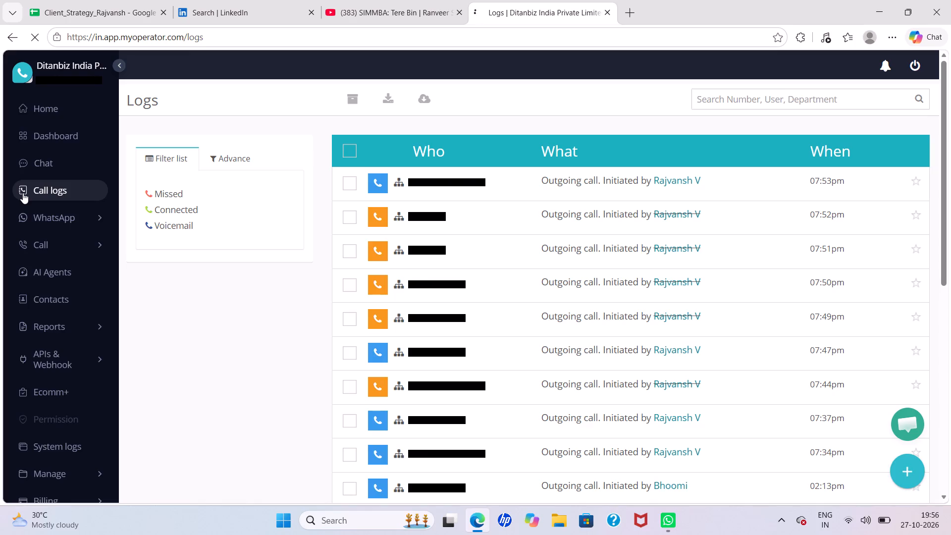
pyautogui.click(23, 193)
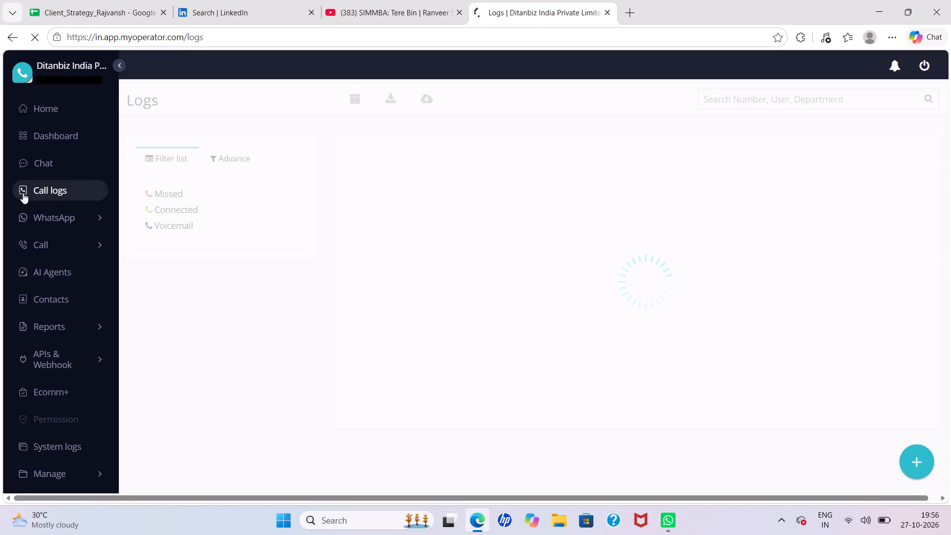
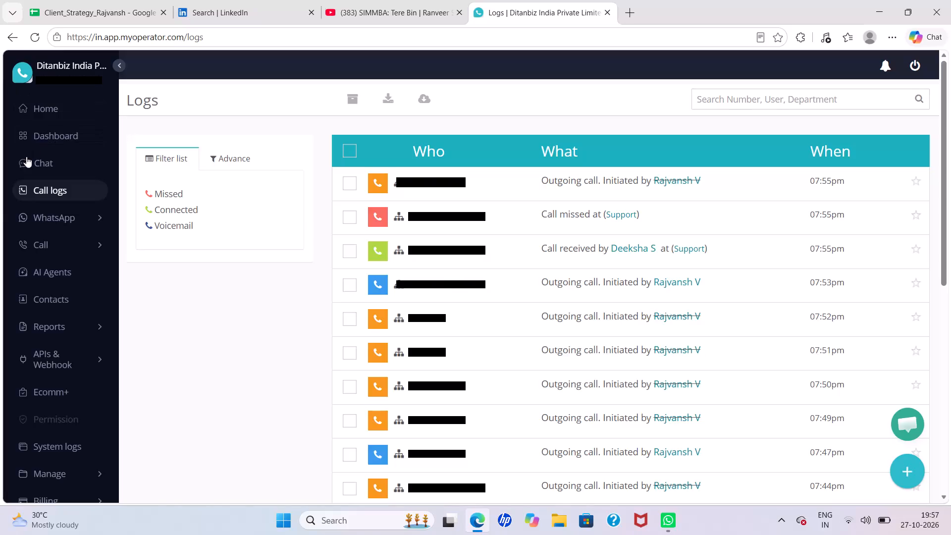
# Refresh the MyOperator call logs and check the most recent outgoing call entries.
pyautogui.click(26, 191)
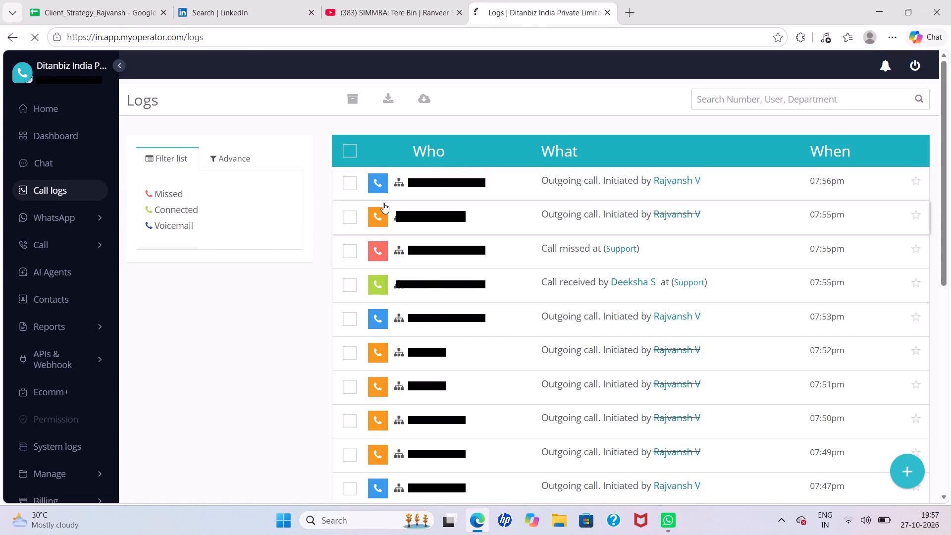
pyautogui.scroll(-1, 428, 300)
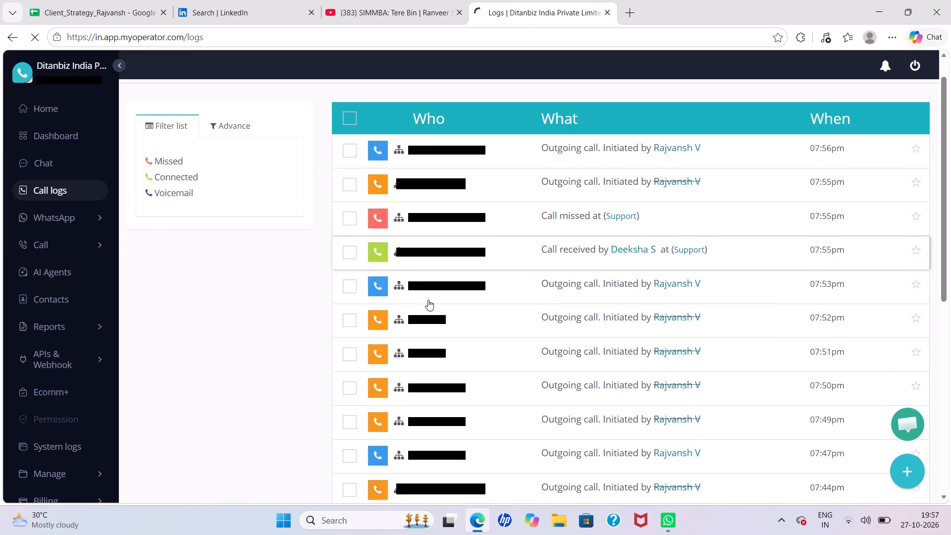
pyautogui.scroll(-1, 428, 300)
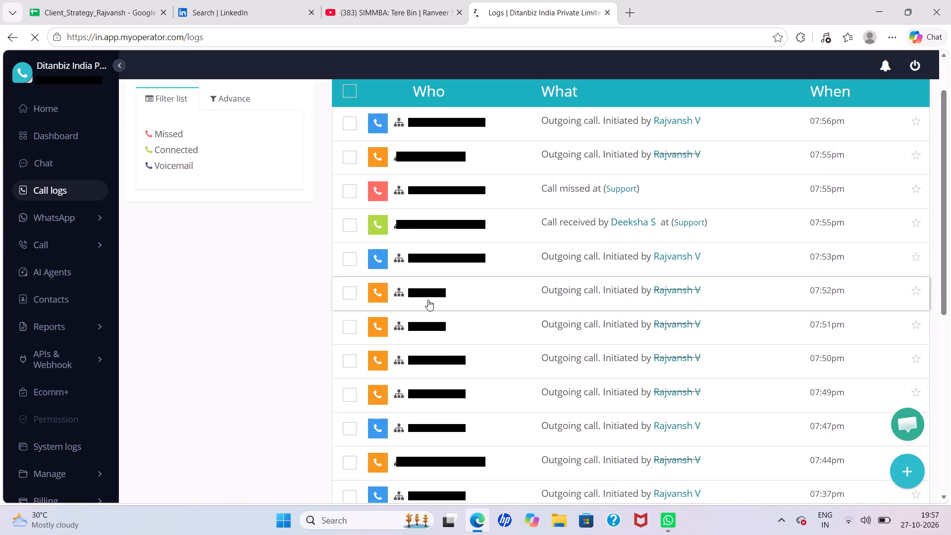
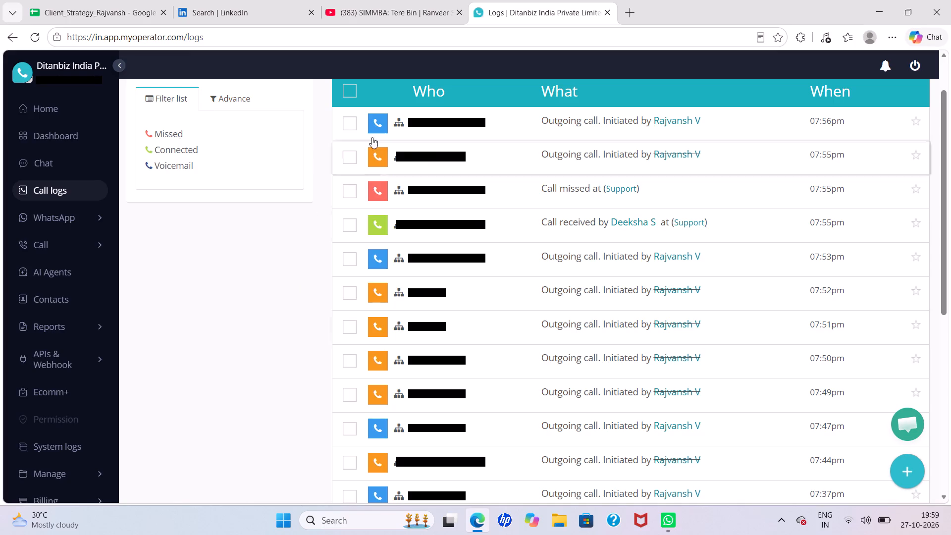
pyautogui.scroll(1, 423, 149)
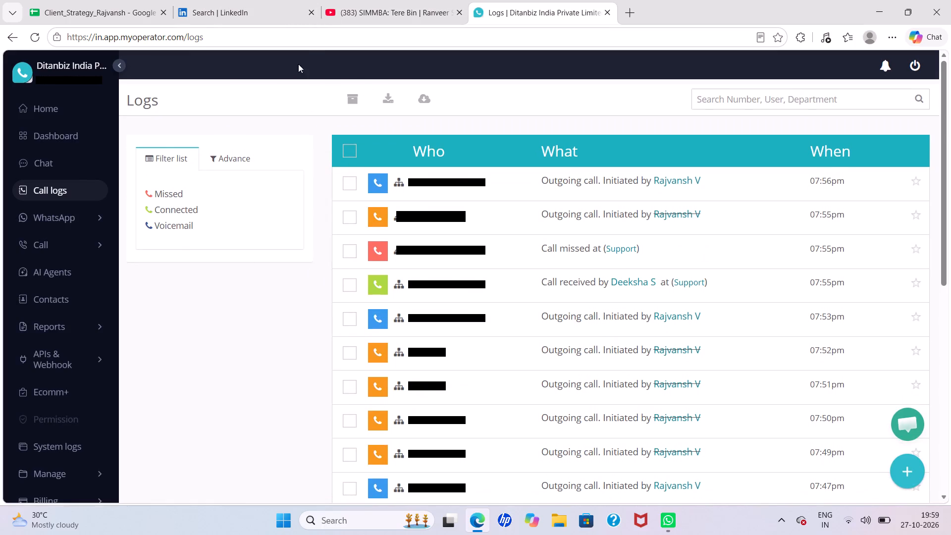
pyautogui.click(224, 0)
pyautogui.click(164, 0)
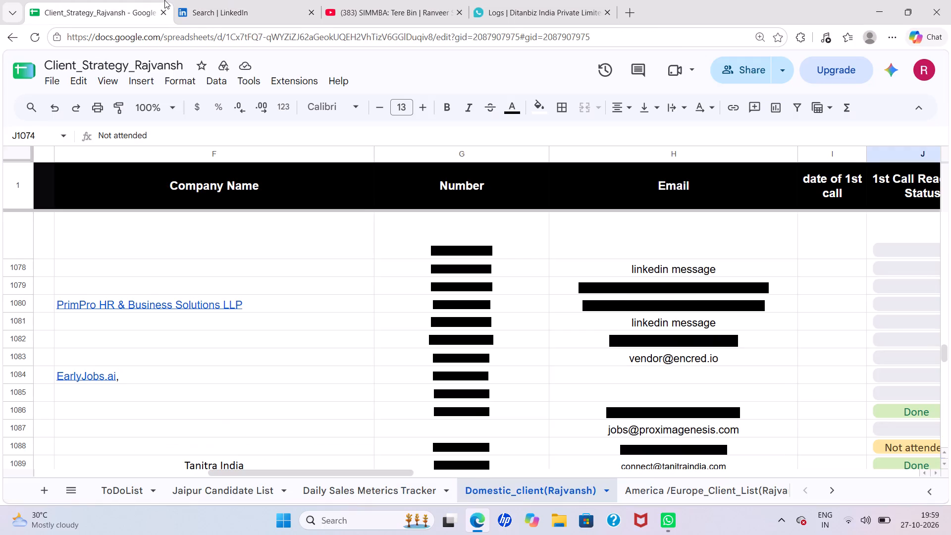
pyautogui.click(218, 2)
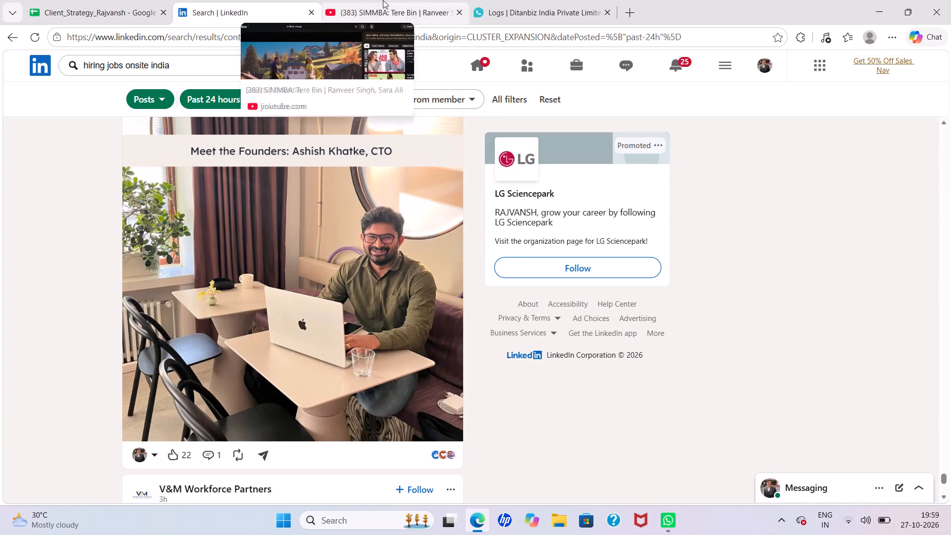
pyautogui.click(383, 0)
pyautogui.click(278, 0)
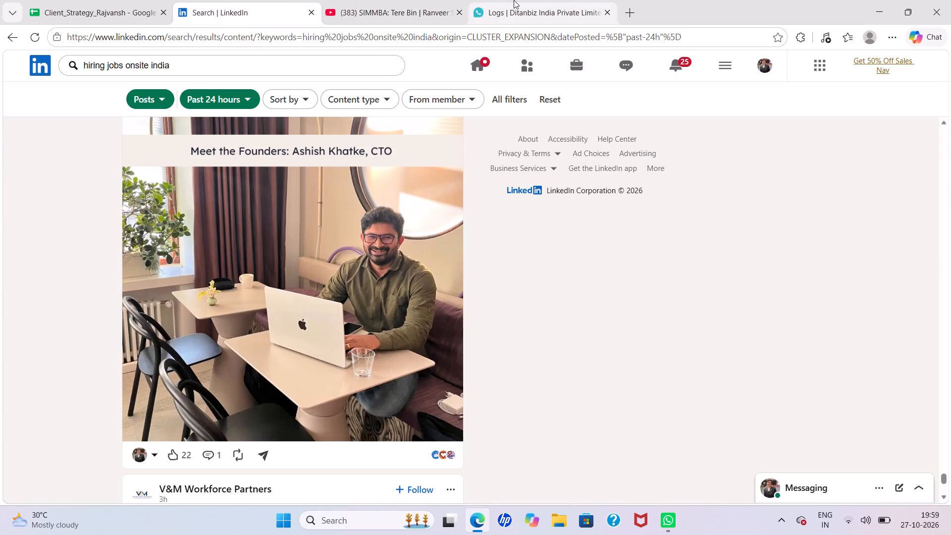
# Return to the MyOperator call logs and look through the recent outgoing, missed and received call entries.
pyautogui.click(515, 0)
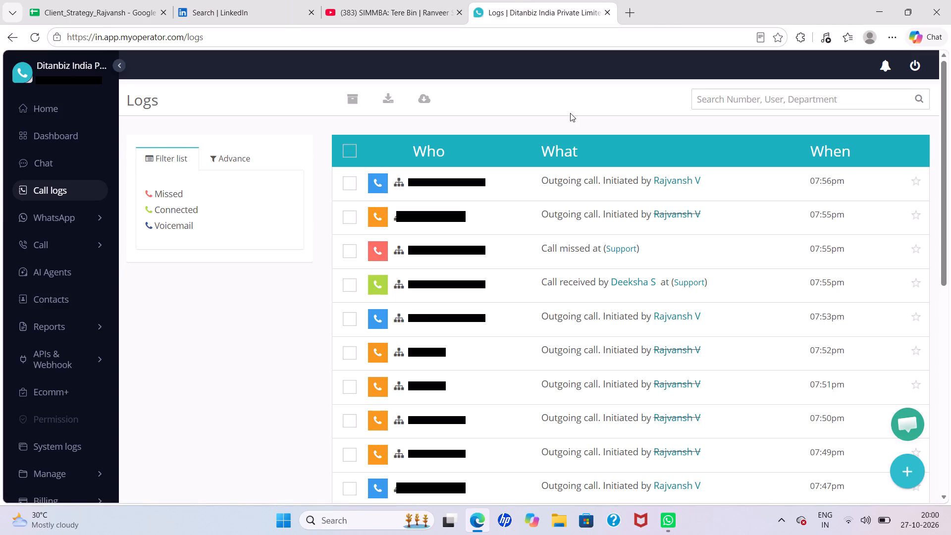
pyautogui.scroll(-2, 537, 232)
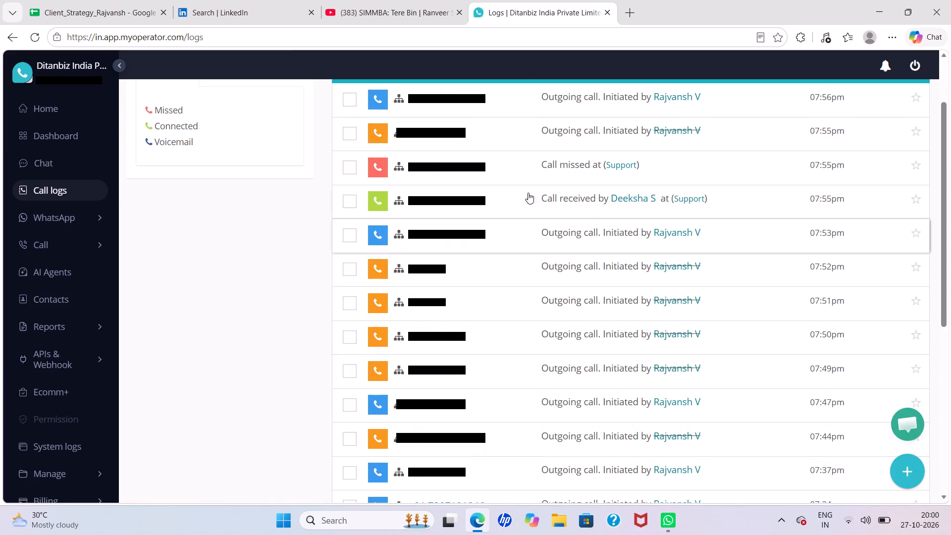
pyautogui.scroll(-3, 501, 245)
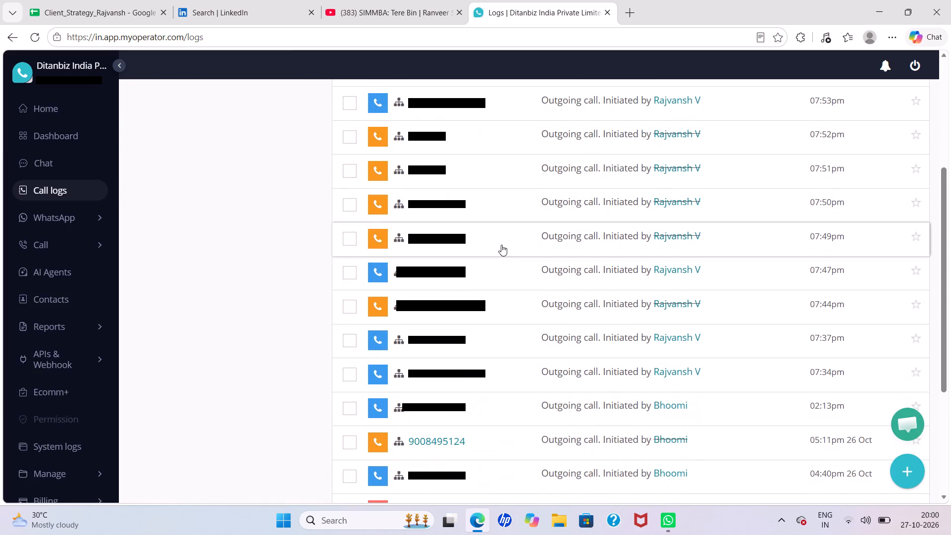
pyautogui.scroll(3, 501, 245)
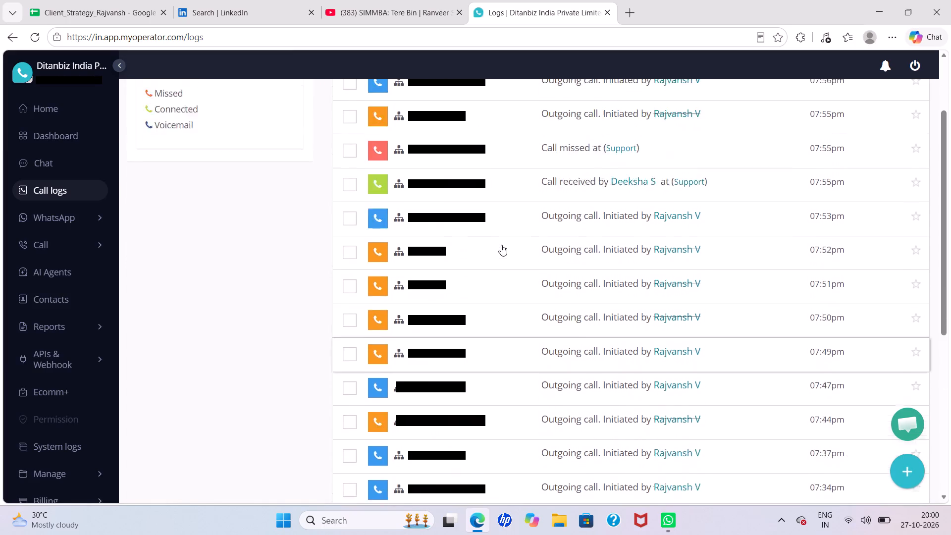
pyautogui.scroll(3, 501, 245)
pyautogui.scroll(-1, 501, 245)
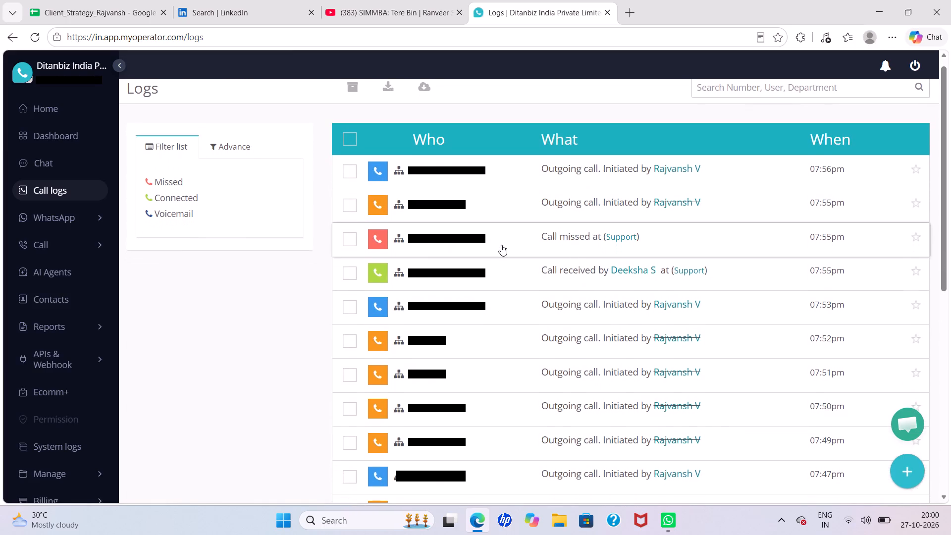